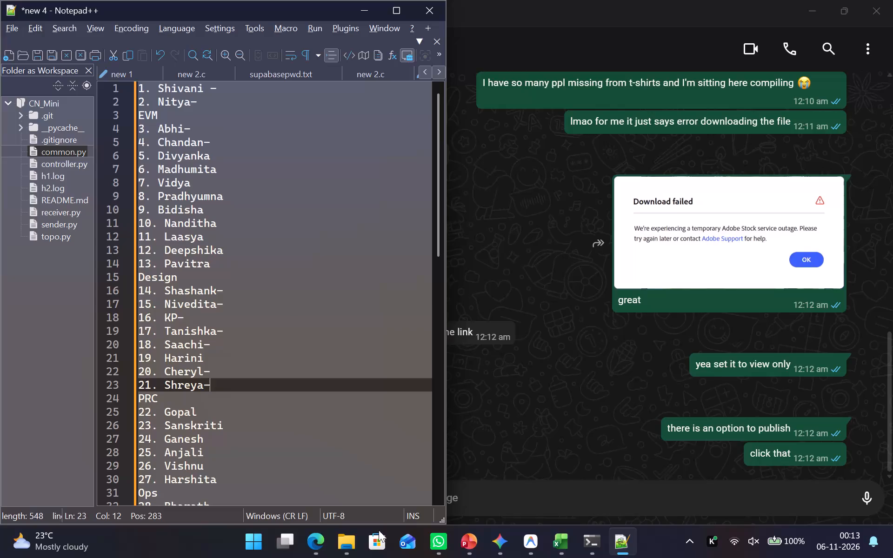
# Switch from the chat to the Edge window with the Canva T-shirt design, shown beside the Notepad++ name list.
pyautogui.click(310, 550)
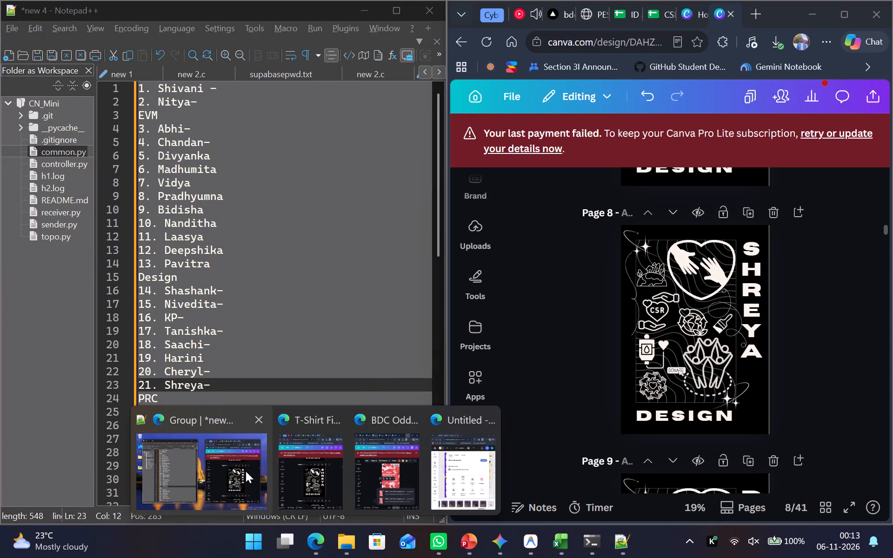
pyautogui.click(246, 471)
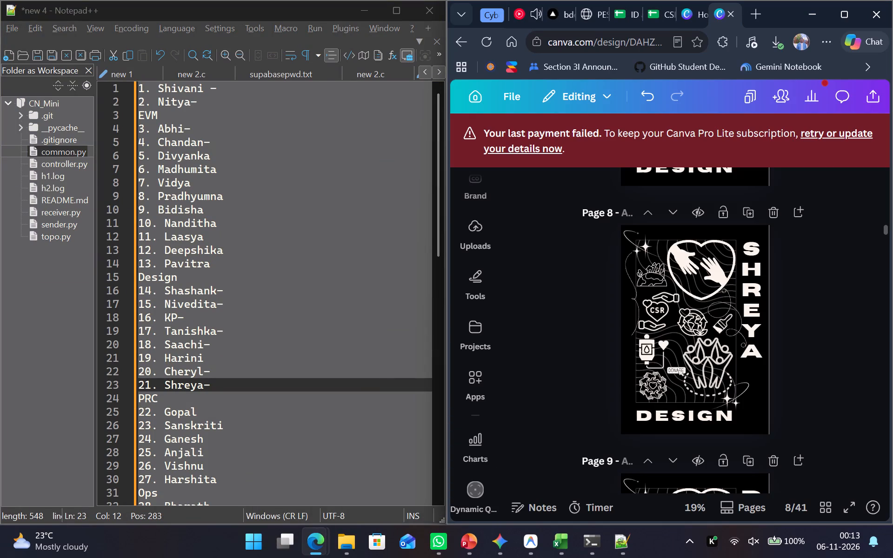
# Add an unnumbered, indented entry "Prashansa" on a new line after Harshita at the end of the PRC section.
pyautogui.click(243, 480)
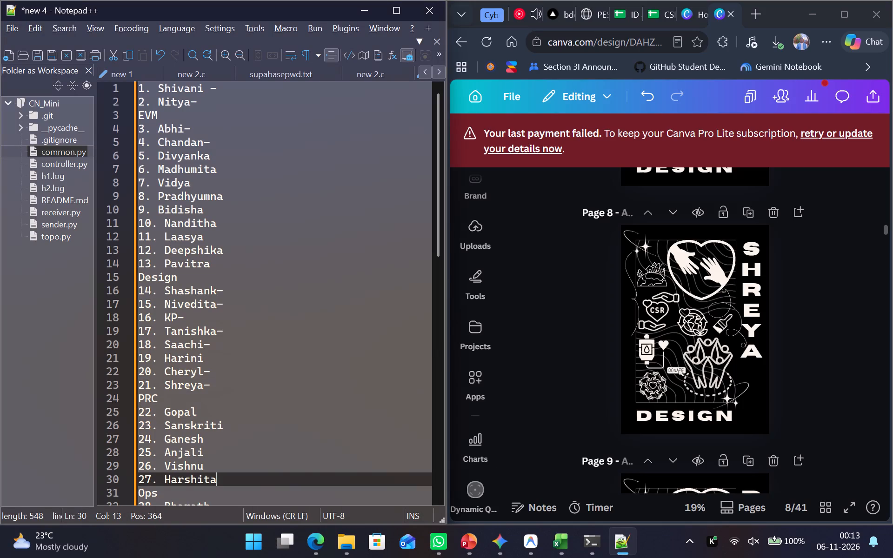
pyautogui.press('Return')
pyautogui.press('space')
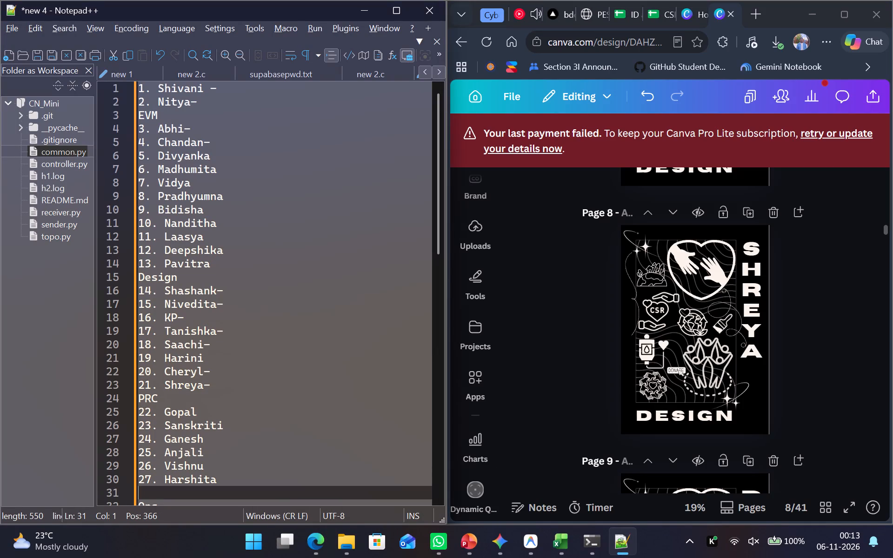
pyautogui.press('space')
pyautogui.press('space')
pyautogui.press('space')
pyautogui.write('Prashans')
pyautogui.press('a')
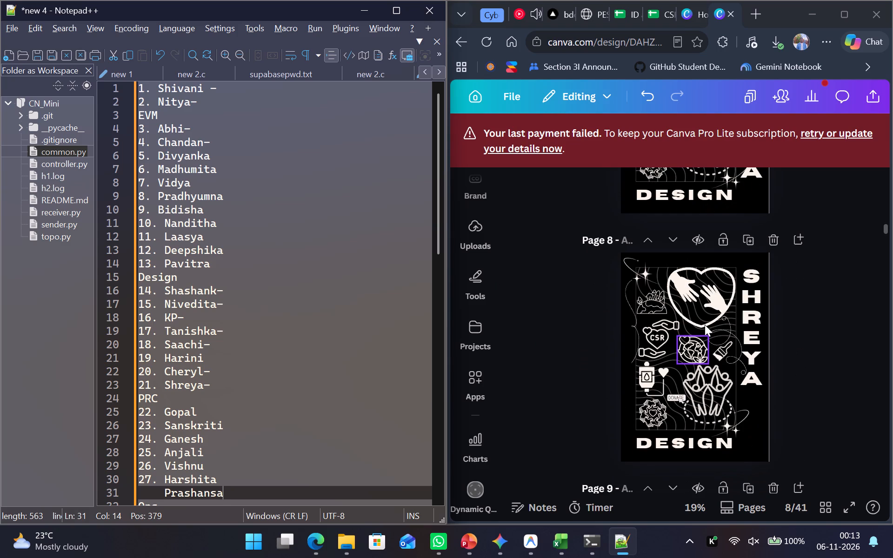
# Add the note "-> didn't opt for it" after Harini, entry 19 in the Design section of the name list.
pyautogui.click(213, 358)
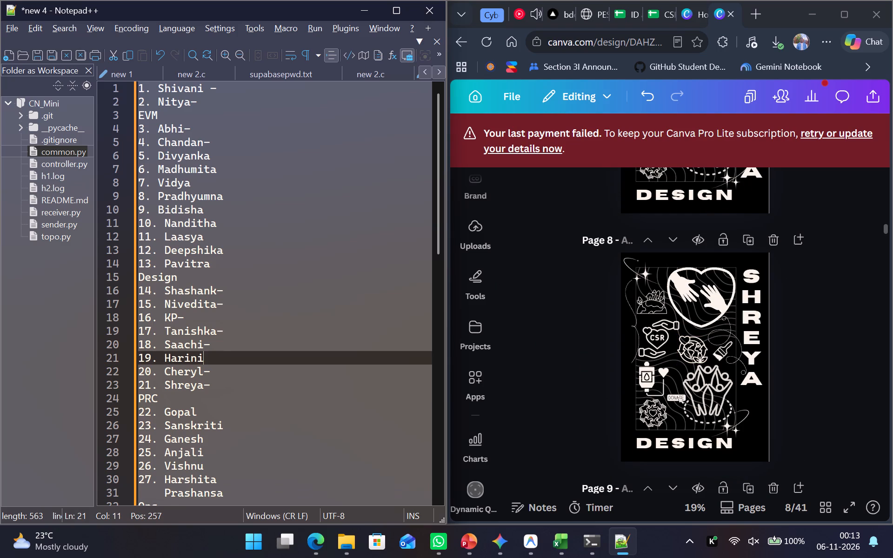
pyautogui.press('space')
pyautogui.write("-> didn't opt for it")
# Check the poster pages 9 and 10 against the EVM list and mark entries 5 (Divyanka) and 6 (Madhumita) with a trailing hyphen.
pyautogui.scroll(-2, 540, 396)
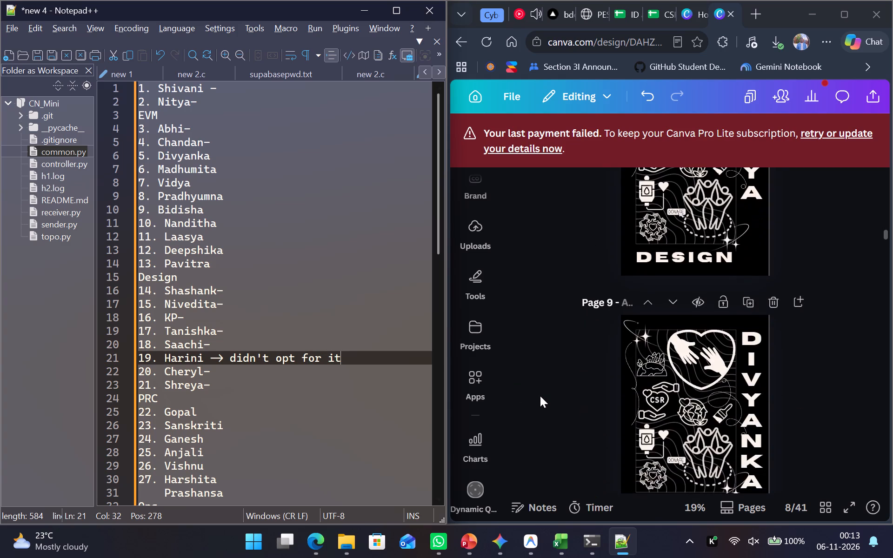
pyautogui.scroll(-1, 540, 396)
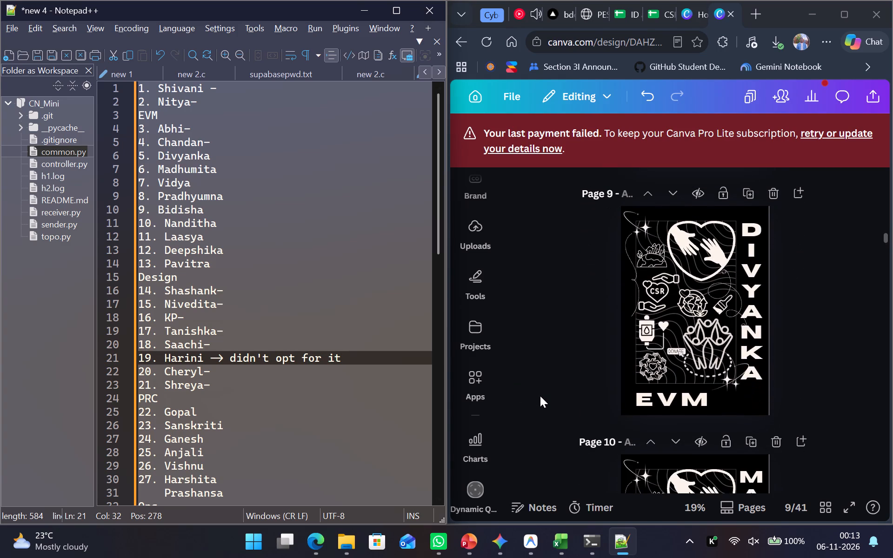
pyautogui.scroll(1, 271, 200)
pyautogui.click(219, 158)
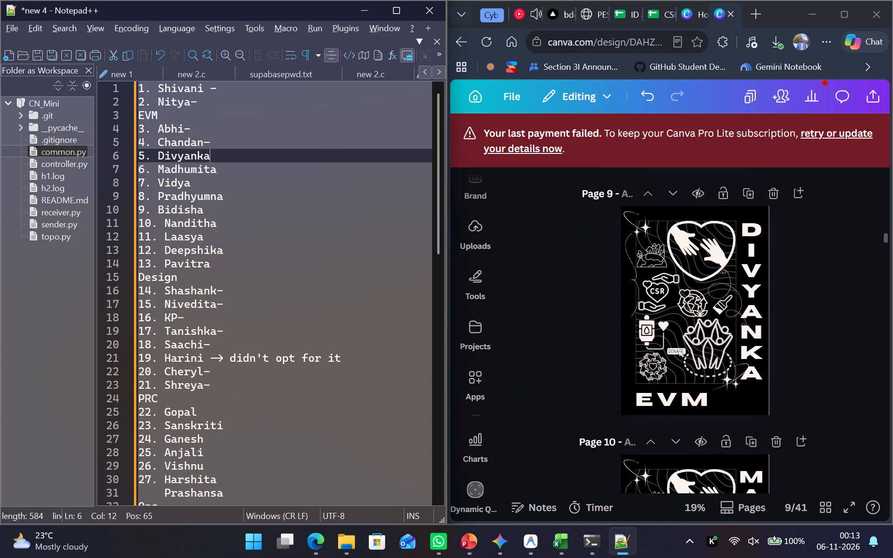
pyautogui.press('-')
pyautogui.scroll(-1, 607, 301)
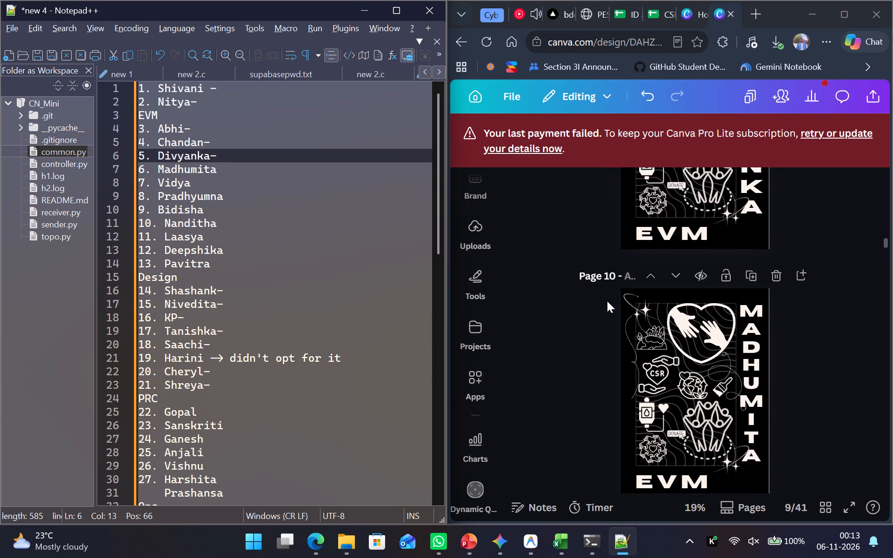
pyautogui.scroll(-1, 607, 301)
pyautogui.click(258, 176)
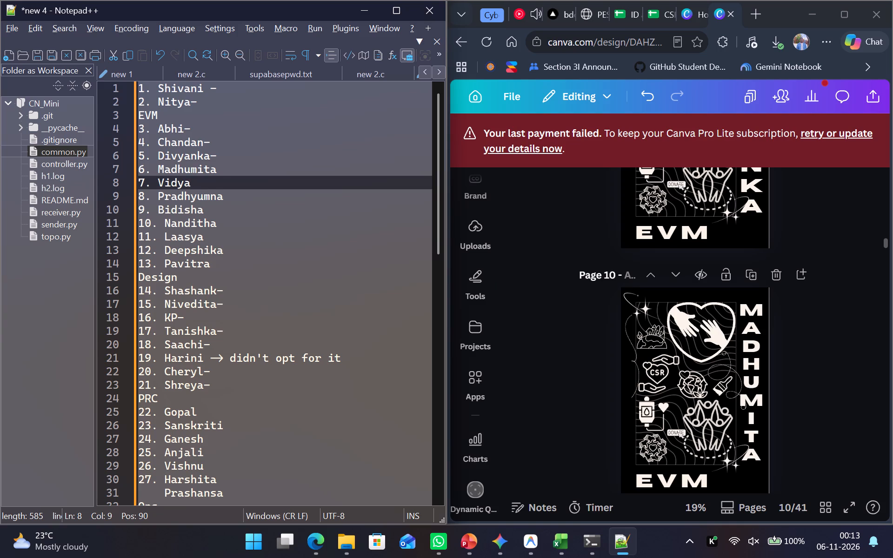
pyautogui.click(247, 171)
pyautogui.press('-')
# Check poster pages 11 and 12 and mark EVM entries 7 (Vidya) and 8 (Pradhyumna) with a trailing hyphen.
pyautogui.scroll(-1, 535, 294)
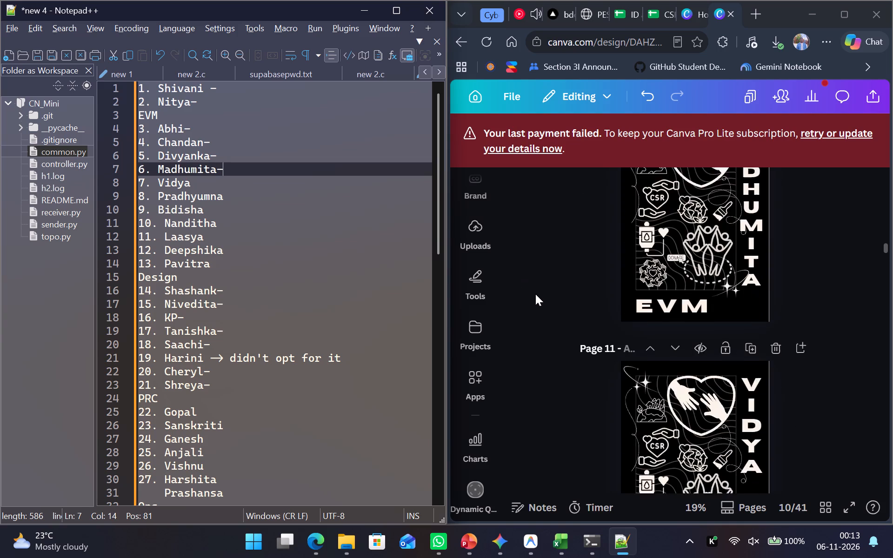
pyautogui.scroll(-2, 535, 294)
pyautogui.press('Down')
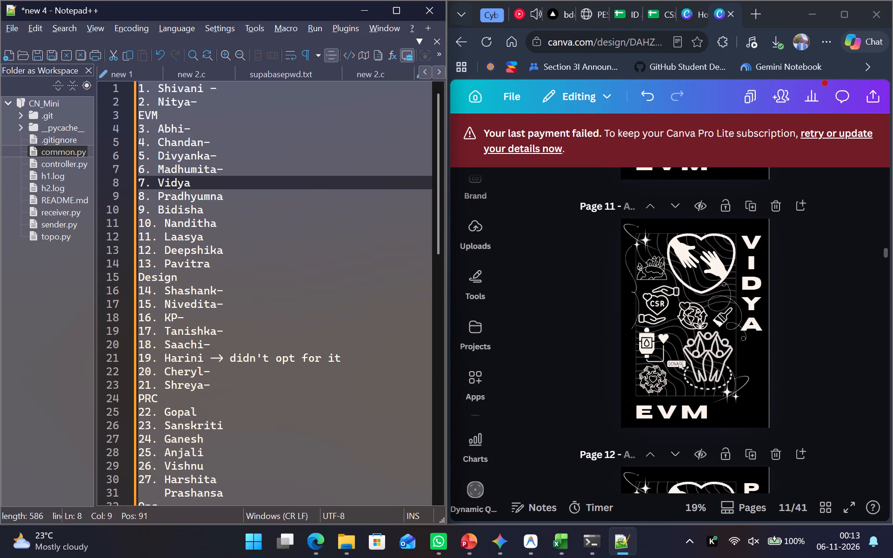
pyautogui.press('-')
pyautogui.scroll(-2, 604, 325)
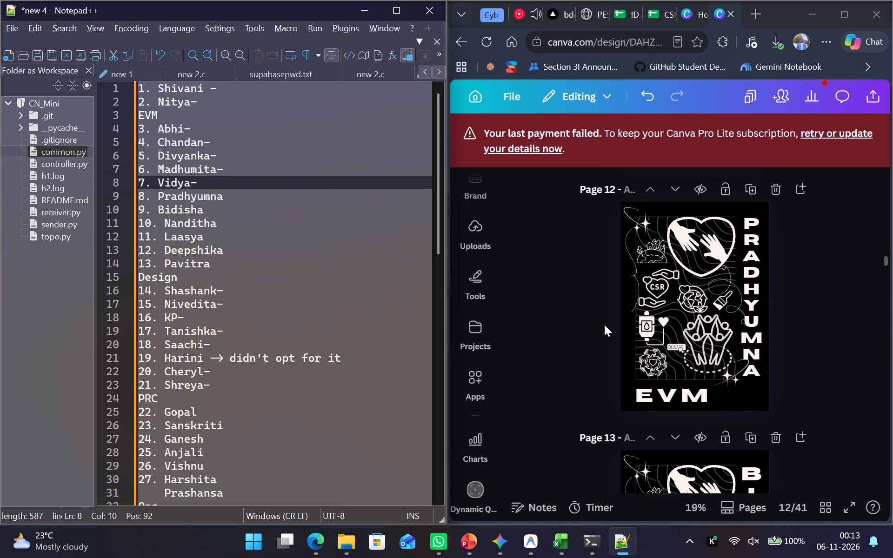
pyautogui.press('Down')
pyautogui.press('Right')
pyautogui.press('Right')
pyautogui.press('Right')
pyautogui.press('Right')
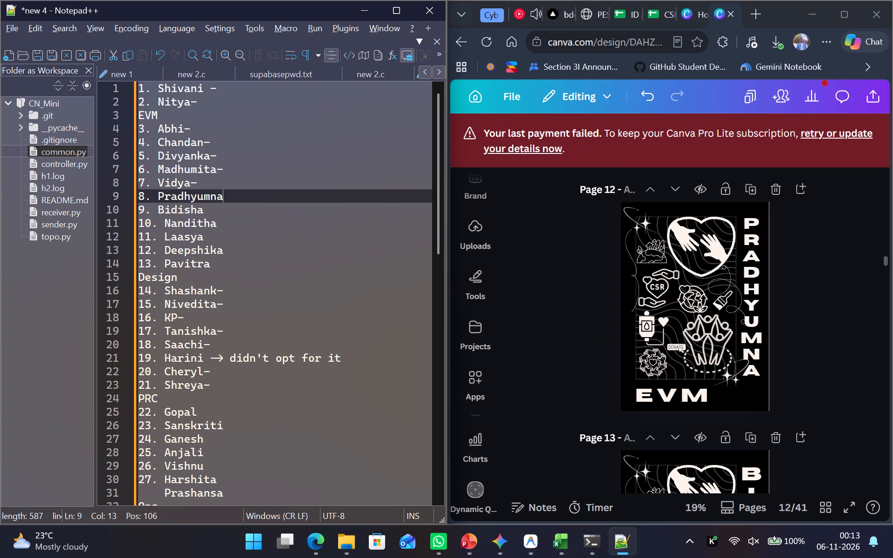
pyautogui.press('-')
# Check poster pages 13 and 14 and mark EVM entries 9 (Bidisha) and 13 (Pavitra) with a trailing hyphen.
pyautogui.press('Down')
pyautogui.scroll(-2, 604, 325)
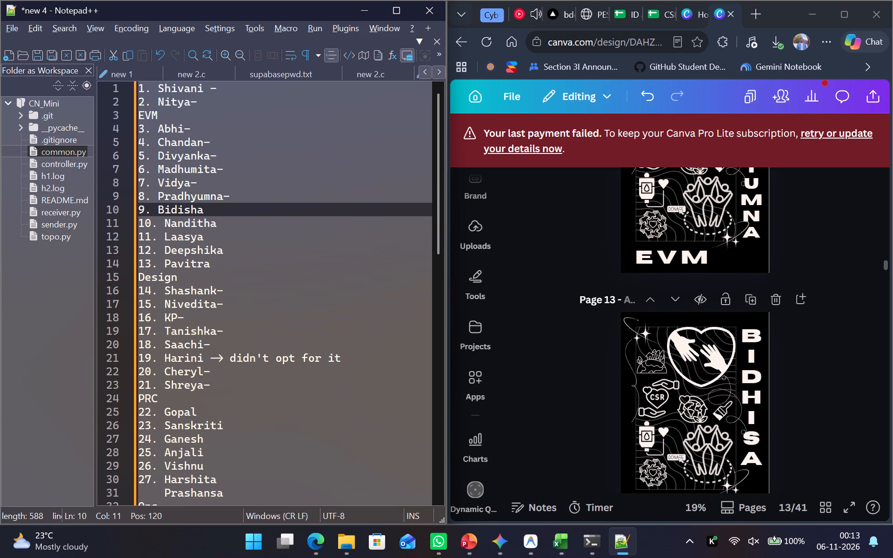
pyautogui.press('-')
pyautogui.press('Down')
pyautogui.press('Right')
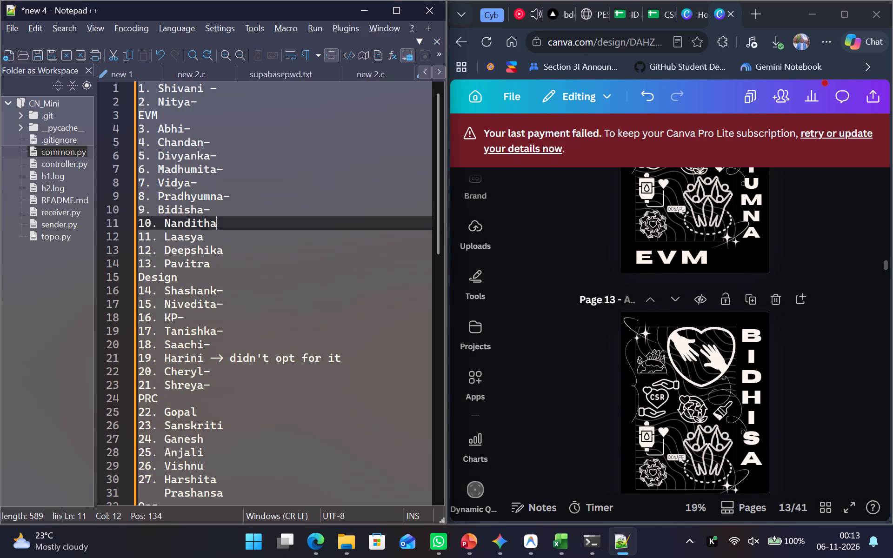
pyautogui.scroll(-4, 604, 325)
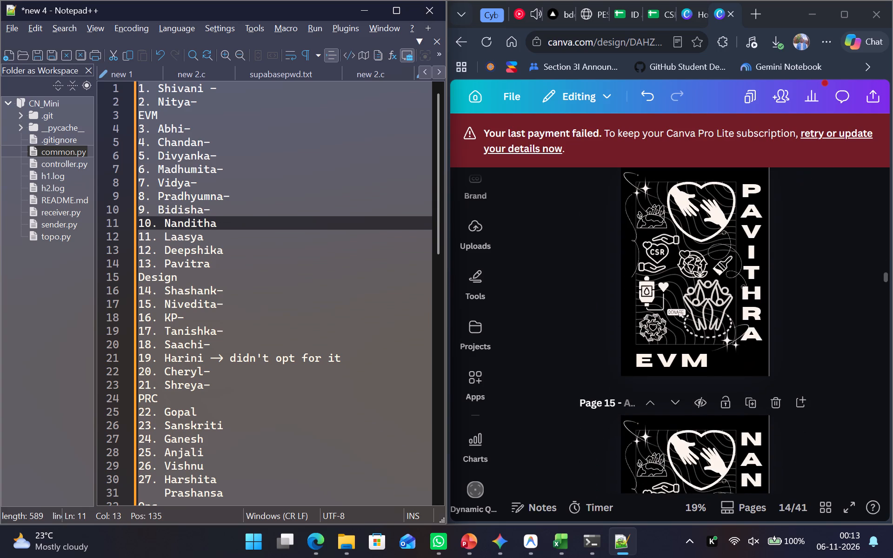
pyautogui.scroll(-1, 604, 325)
pyautogui.press('Down')
pyautogui.press('Down')
pyautogui.press('Down')
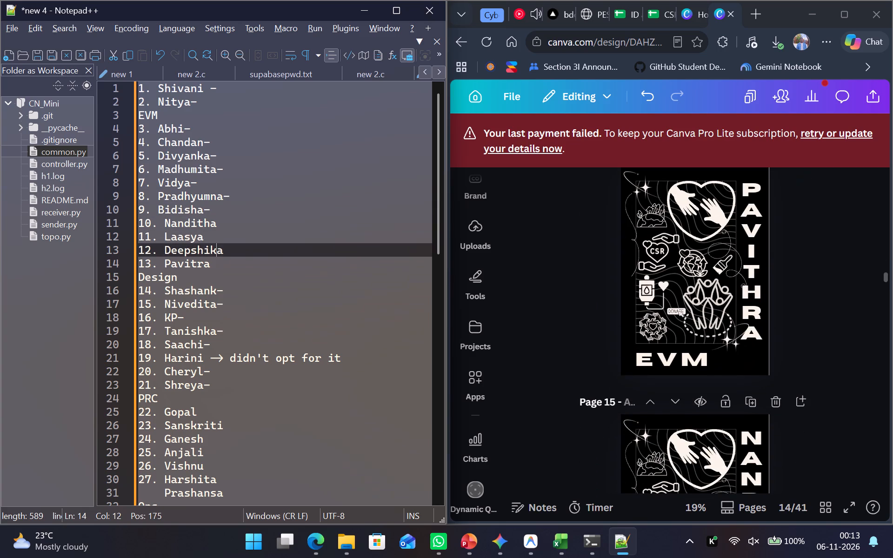
pyautogui.press('-')
# Check poster page 15 and mark the matching EVM entry 10 (Nanditha) with a trailing hyphen.
pyautogui.scroll(-1, 616, 363)
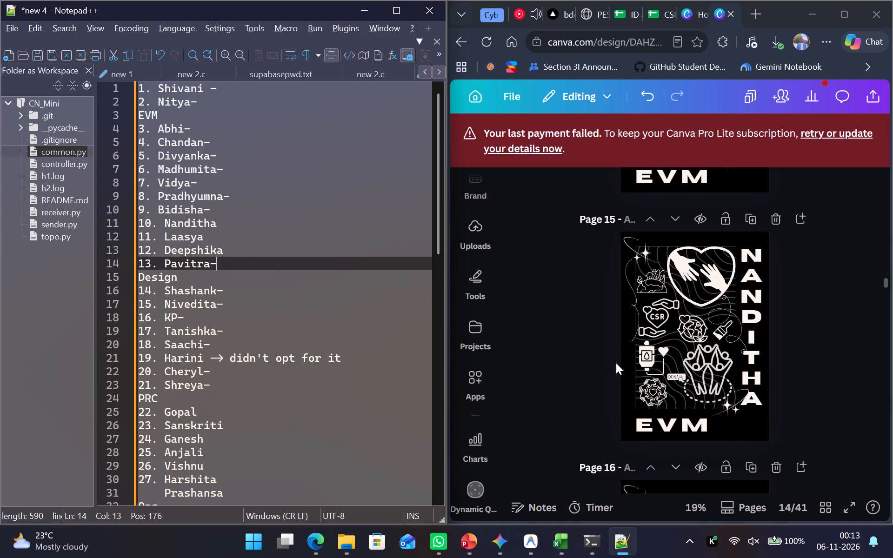
pyautogui.scroll(-1, 616, 363)
pyautogui.press('Up')
pyautogui.press('Up')
pyautogui.press('Up')
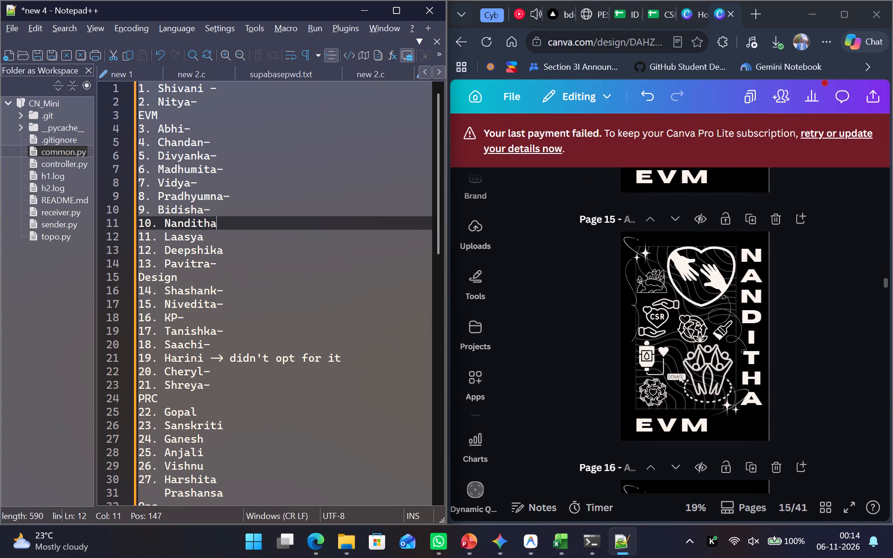
# Mark EVM entry 10 (Nanditha) with a trailing hyphen, check poster pages 16 and 17, and mark entry 11 (Laasya) likewise.
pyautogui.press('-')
pyautogui.press('Down')
pyautogui.scroll(-1, 616, 363)
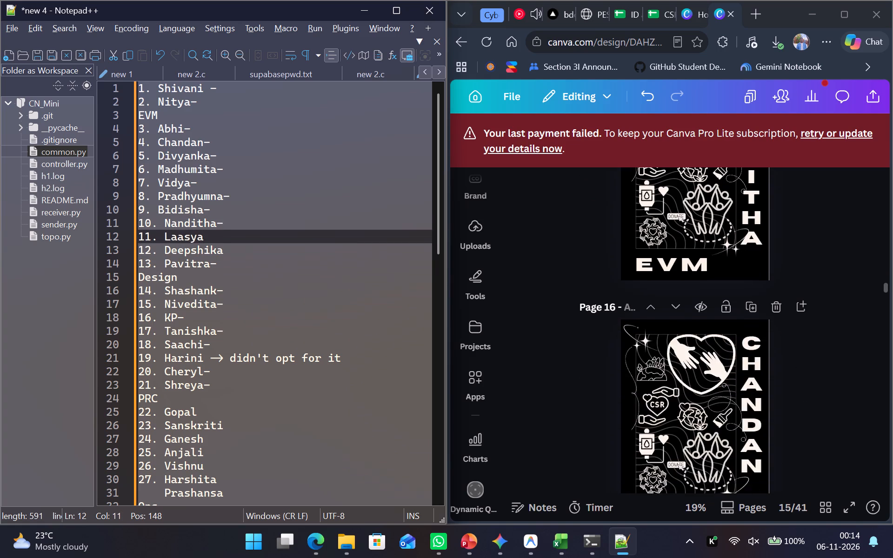
pyautogui.scroll(-3, 616, 363)
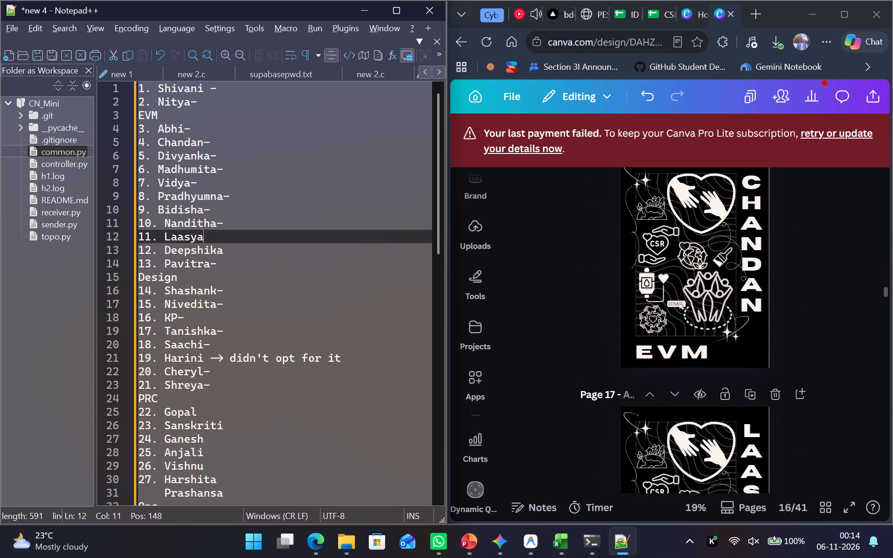
pyautogui.scroll(-2, 616, 363)
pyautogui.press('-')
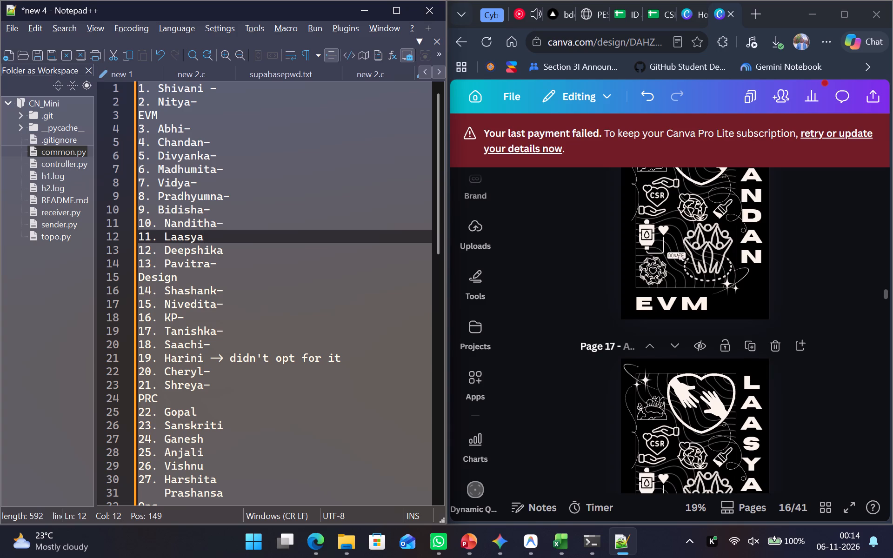
# Check poster page 18 and mark EVM entry 12 (Deepshika) with a trailing hyphen.
pyautogui.scroll(-5, 616, 363)
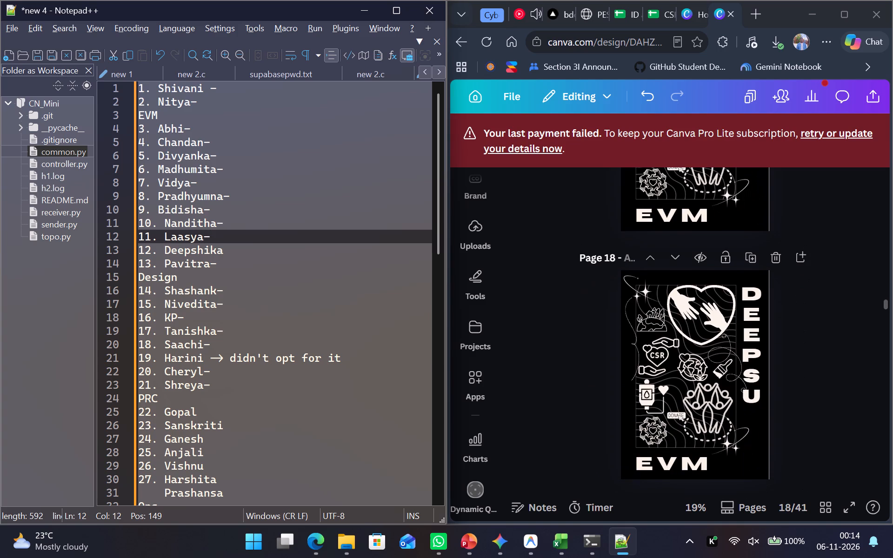
pyautogui.scroll(-1, 616, 363)
pyautogui.press('Down')
pyautogui.press('Right')
pyautogui.press('Right')
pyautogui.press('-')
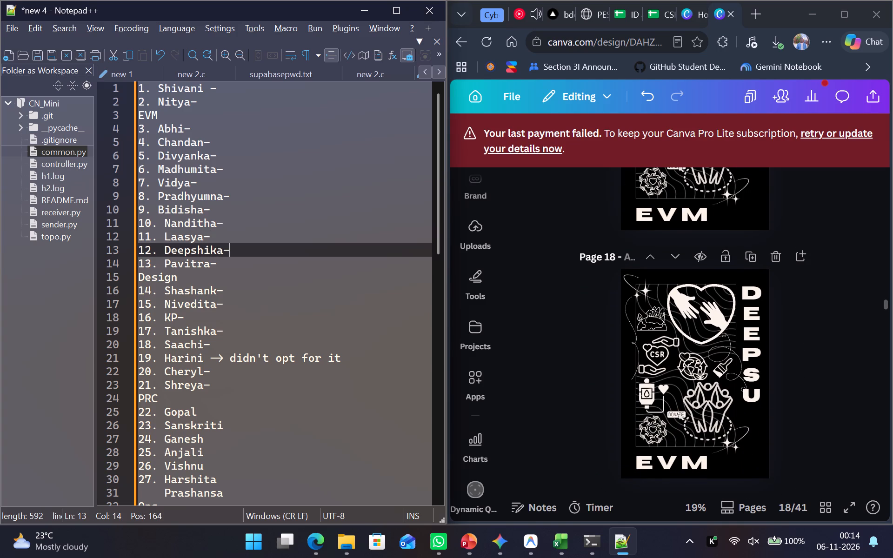
# Check poster pages 19 and 20 against the name list, looking up the Logs team entries for page 20.
pyautogui.scroll(-4, 616, 363)
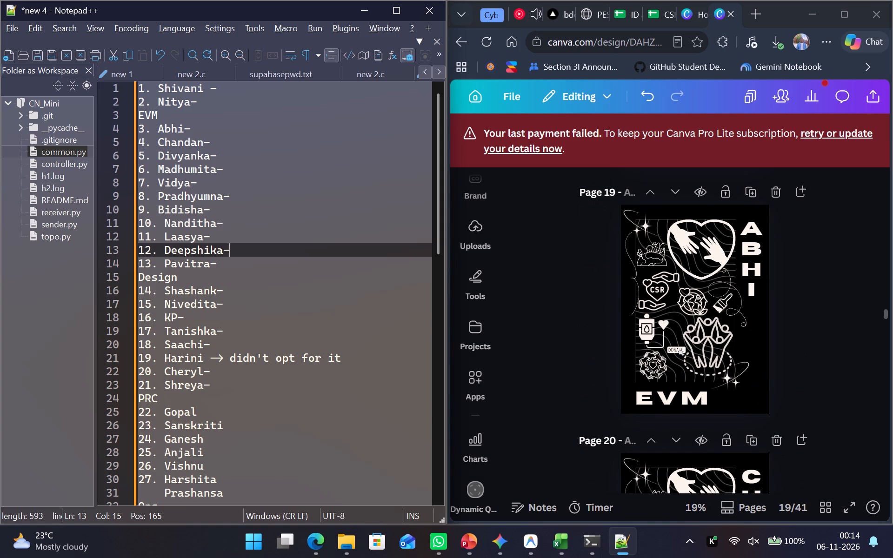
pyautogui.scroll(-2, 603, 407)
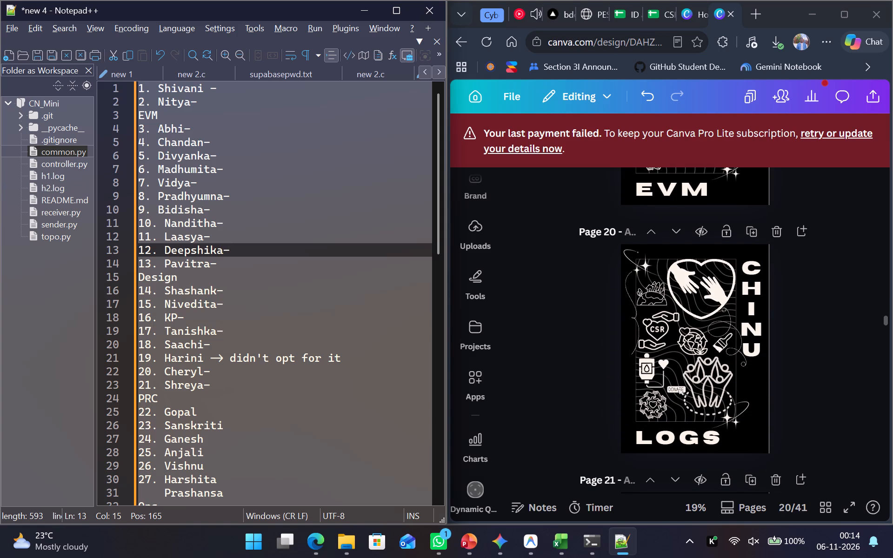
pyautogui.scroll(-1, 324, 415)
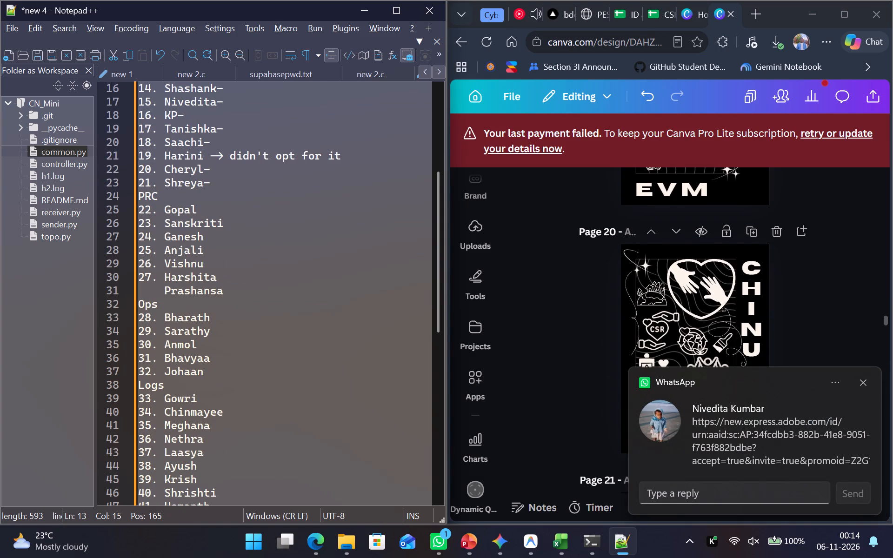
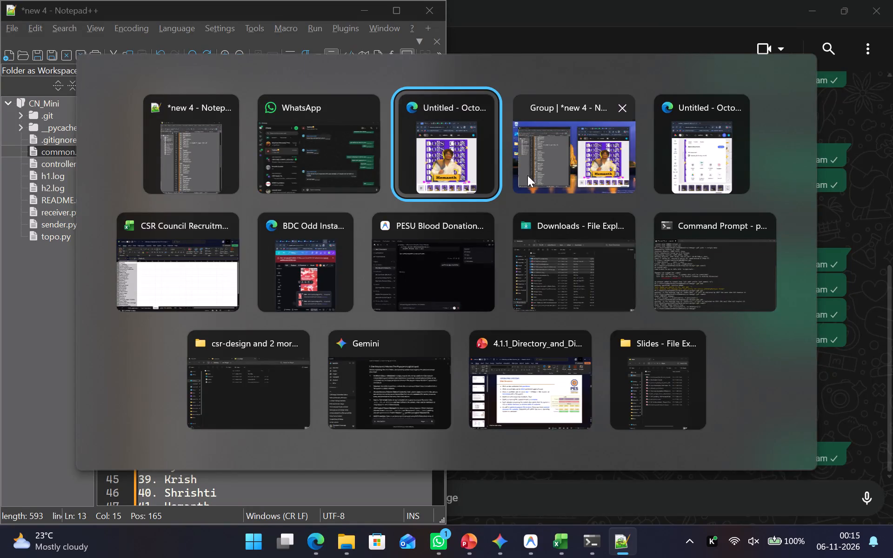
# Switch to the Canva design beside the name list, check page 20, and mark Logs entry 34 (Chinmayee) with a trailing hyphen.
pyautogui.click(537, 175)
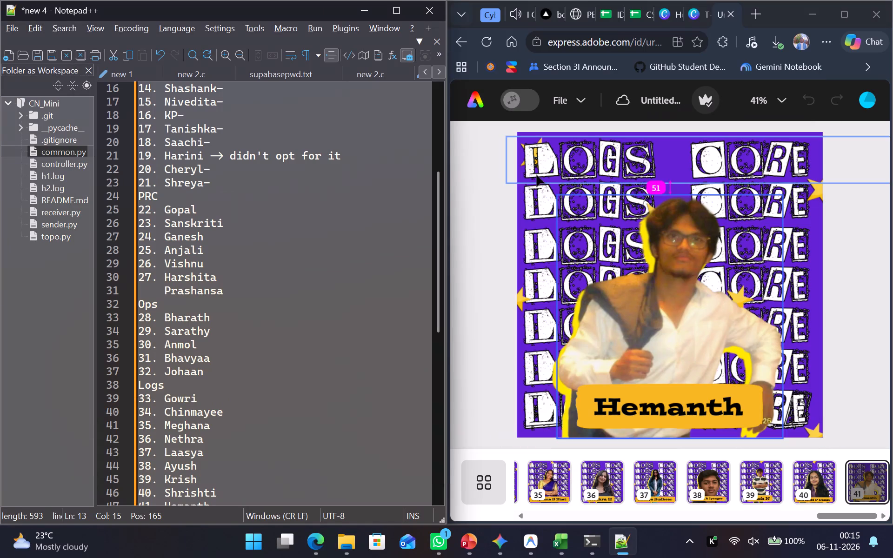
pyautogui.click(686, 18)
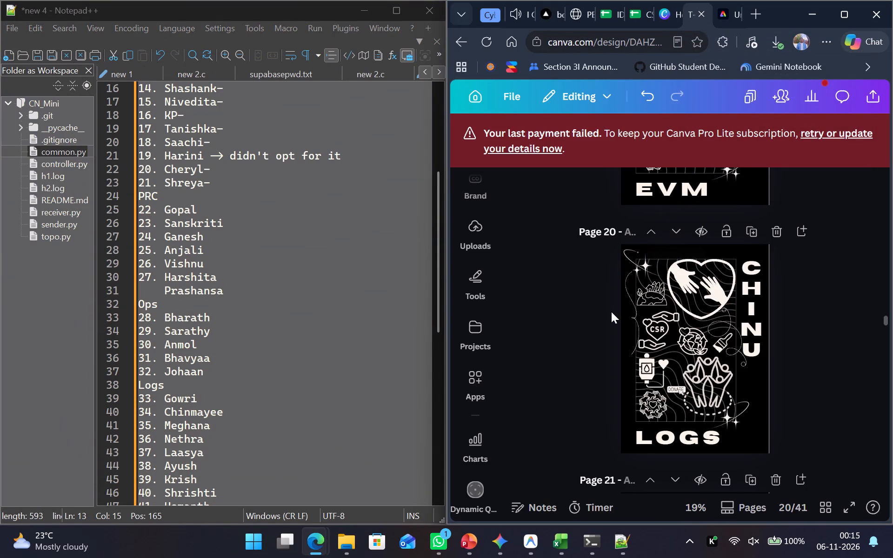
pyautogui.scroll(1, 284, 235)
pyautogui.scroll(-1, 274, 384)
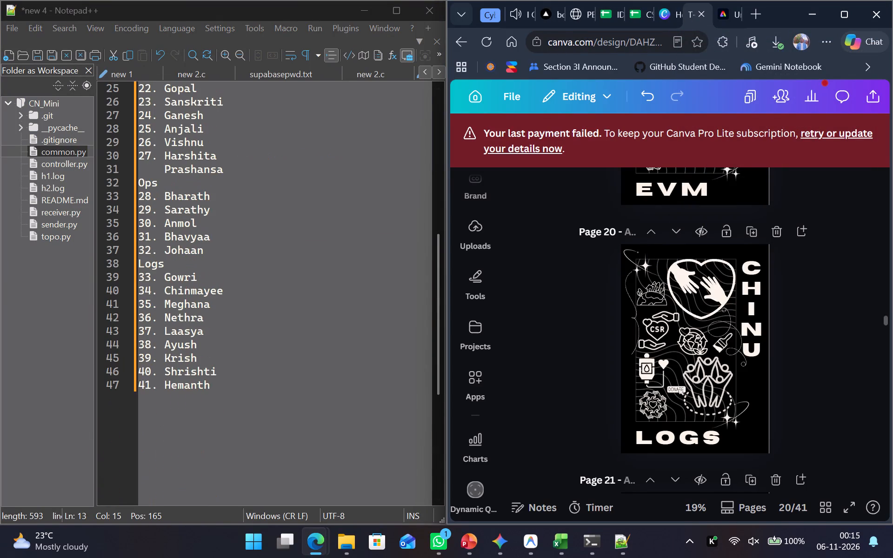
pyautogui.click(232, 212)
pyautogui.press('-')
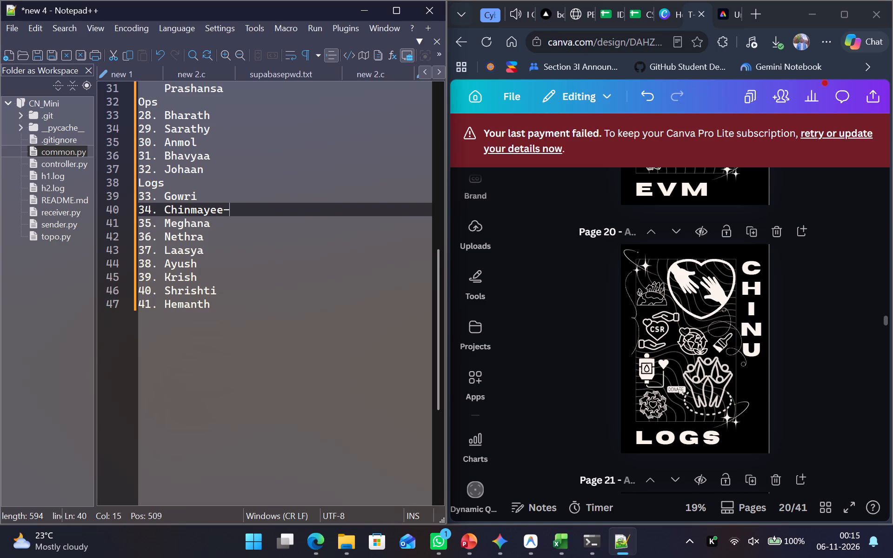
# Check poster pages 21 and 22 and mark Logs entries 35 (Meghana) and 36 (Nethra) with a trailing hyphen.
pyautogui.scroll(-2, 555, 327)
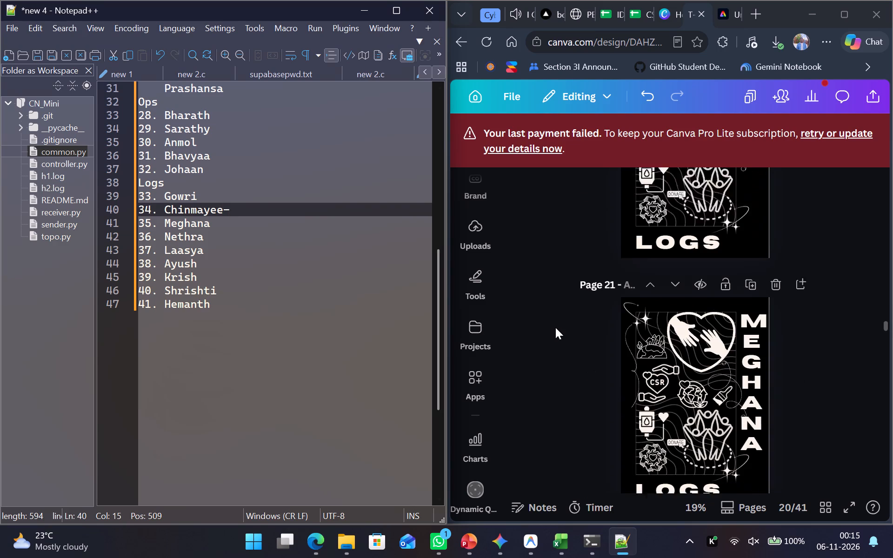
pyautogui.scroll(-1, 555, 327)
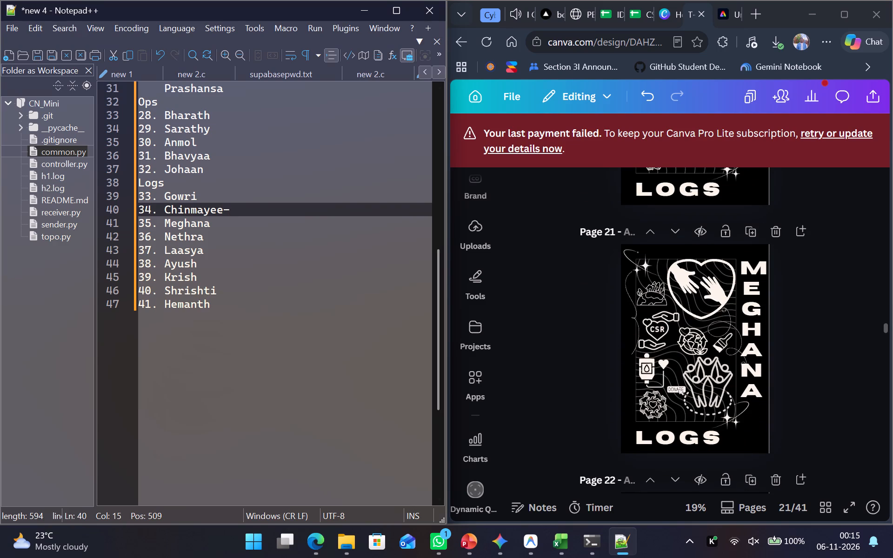
pyautogui.press('Left')
pyautogui.press('-')
pyautogui.press('BackSpace')
pyautogui.press('Down')
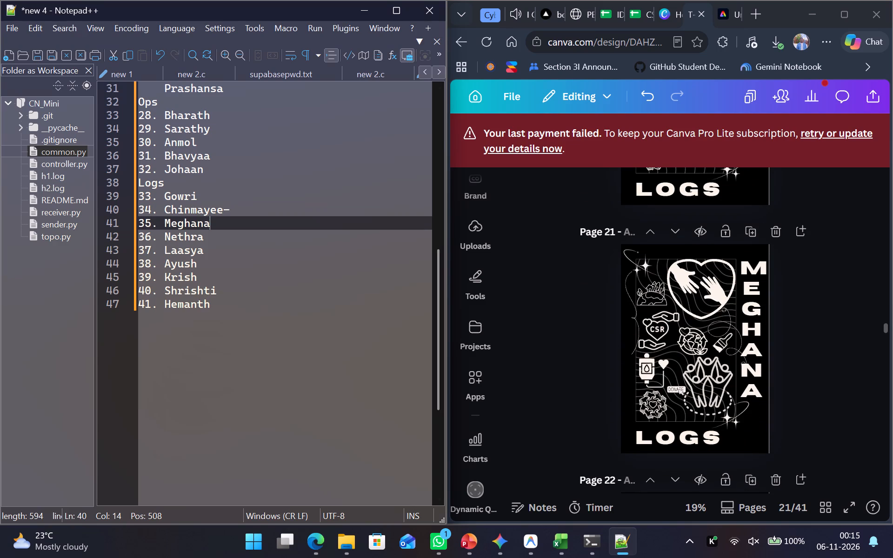
pyautogui.press('-')
pyautogui.scroll(-1, 578, 306)
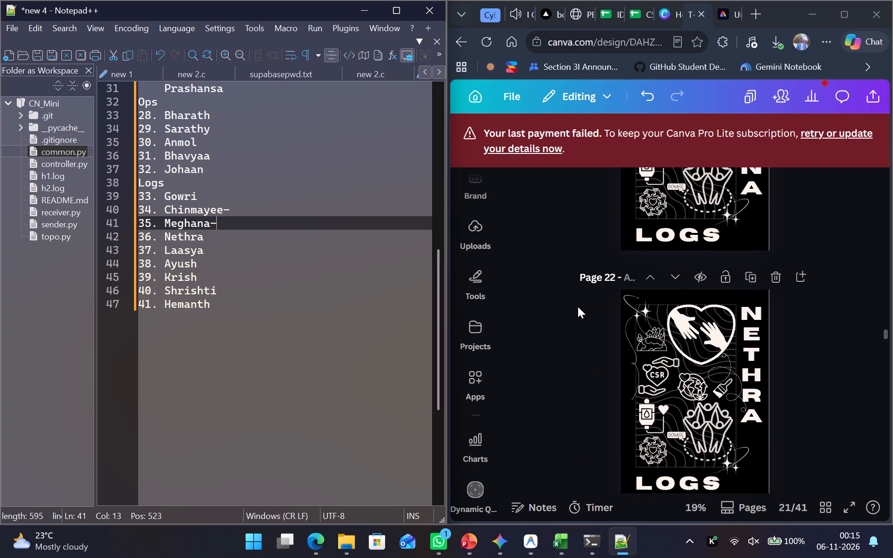
pyautogui.scroll(-1, 578, 306)
pyautogui.press('Down')
pyautogui.press('0')
pyautogui.press('BackSpace')
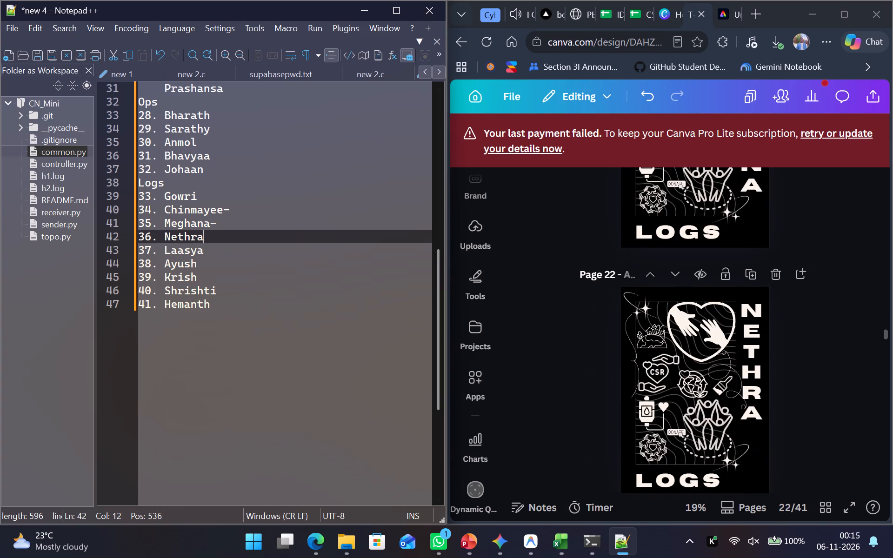
pyautogui.press('-')
# Check poster pages 23 and 24 and mark Logs entries 40 (Shrishti) and 38 (Ayush) with a trailing hyphen.
pyautogui.scroll(-3, 578, 306)
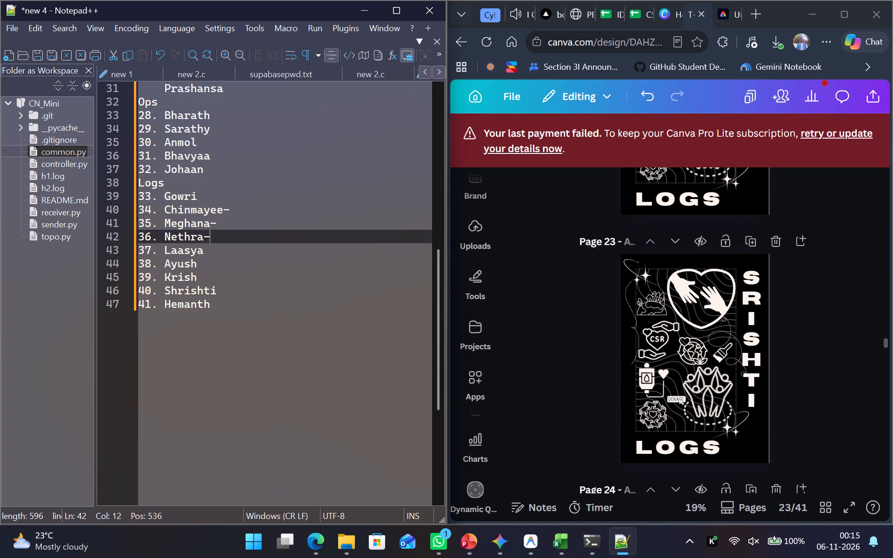
pyautogui.press('Down')
pyautogui.press('Down')
pyautogui.press('Down')
pyautogui.press('Down')
pyautogui.press('Right')
pyautogui.press('-')
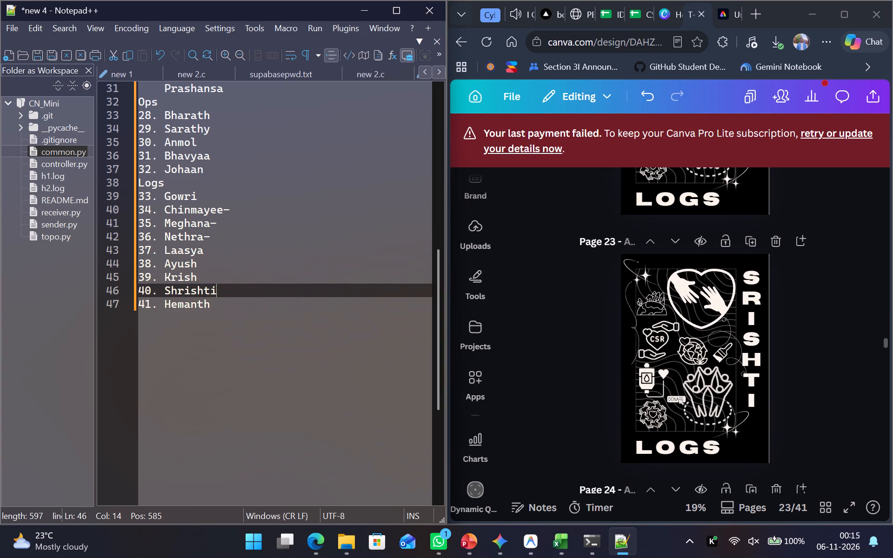
pyautogui.scroll(-3, 583, 307)
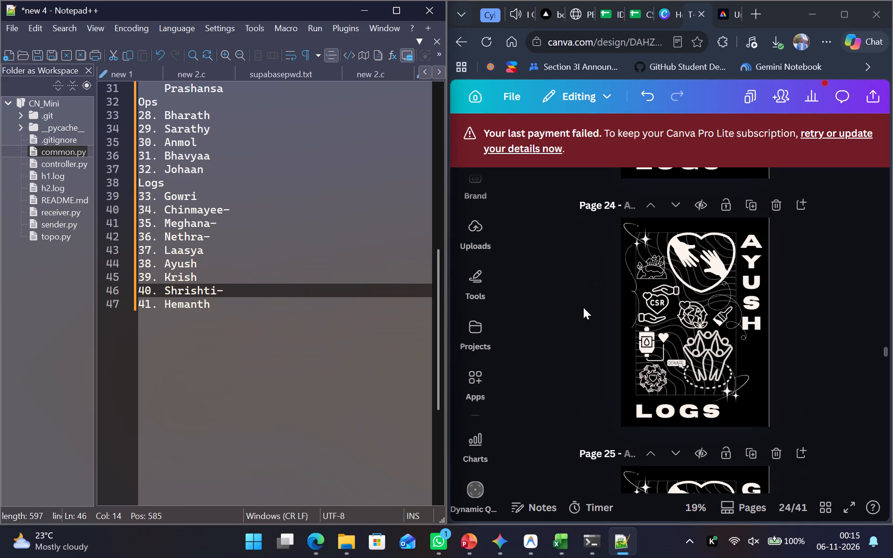
pyautogui.press('Up')
pyautogui.press('Up')
pyautogui.press('-')
# Check the name on poster page 25 against the Logs list.
pyautogui.scroll(-1, 583, 307)
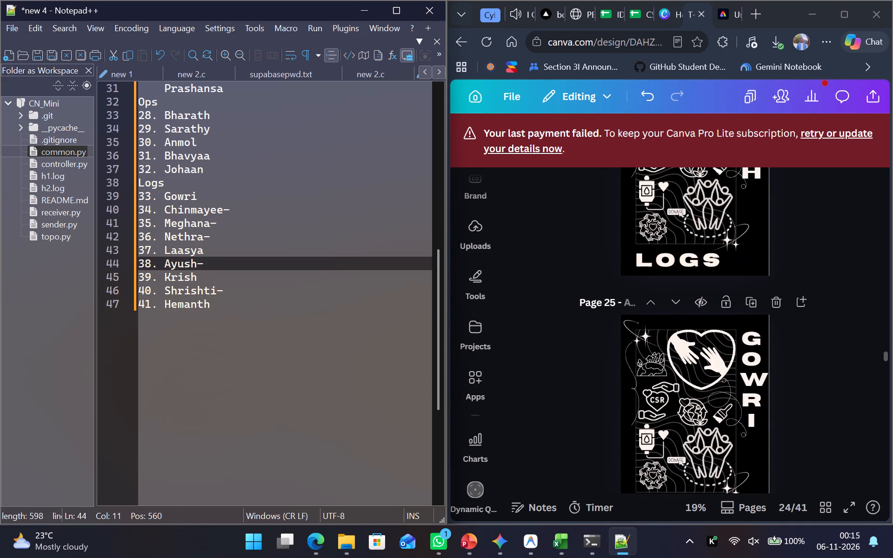
# Check poster page 25 and mark the matching Logs entry 33 (Gowri) with a trailing hyphen.
pyautogui.scroll(-2, 583, 307)
pyautogui.press('Up')
pyautogui.press('Up')
pyautogui.press('Up')
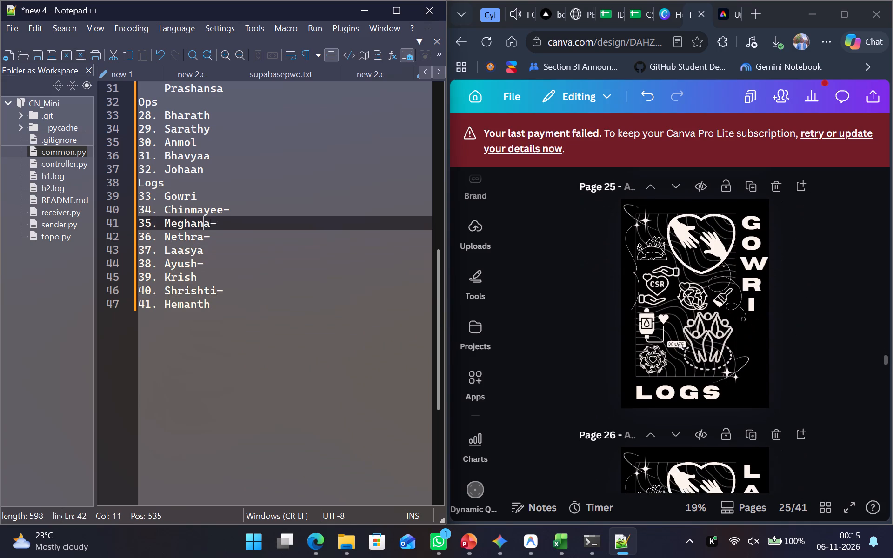
pyautogui.press('Up')
pyautogui.press('Up')
pyautogui.press('=')
pyautogui.press('BackSpace')
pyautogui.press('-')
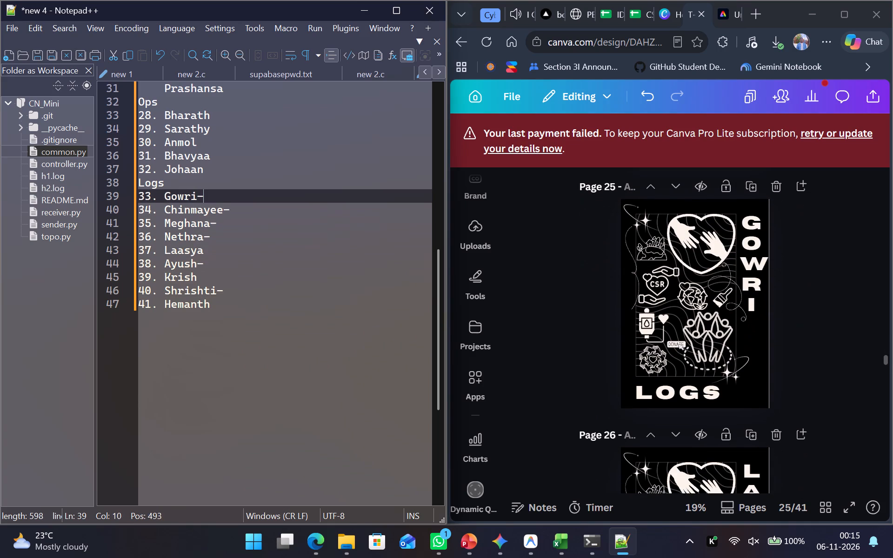
# Check poster pages 26 and 27 and mark Logs entries 37 (Laasya) and 39 (Krish) with a trailing hyphen.
pyautogui.scroll(-3, 615, 332)
pyautogui.press('Down')
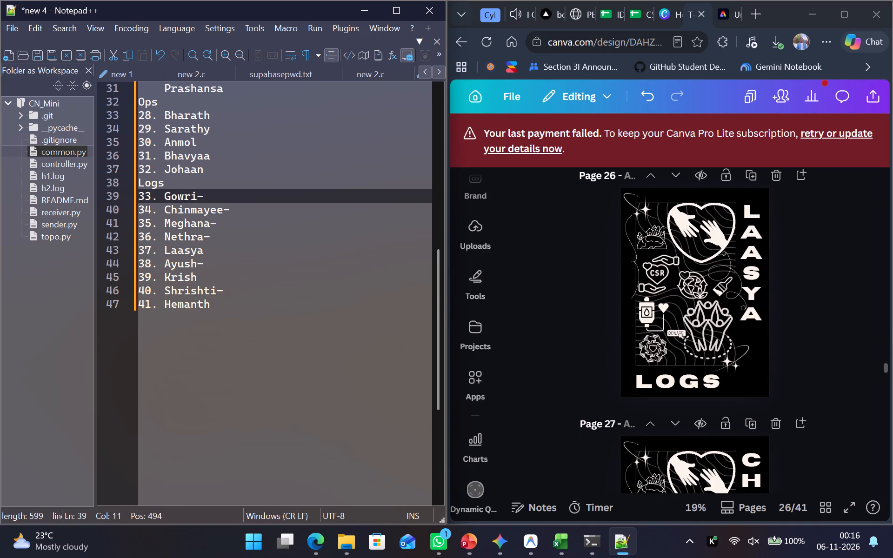
pyautogui.press('Down')
pyautogui.press('Down')
pyautogui.press('Down')
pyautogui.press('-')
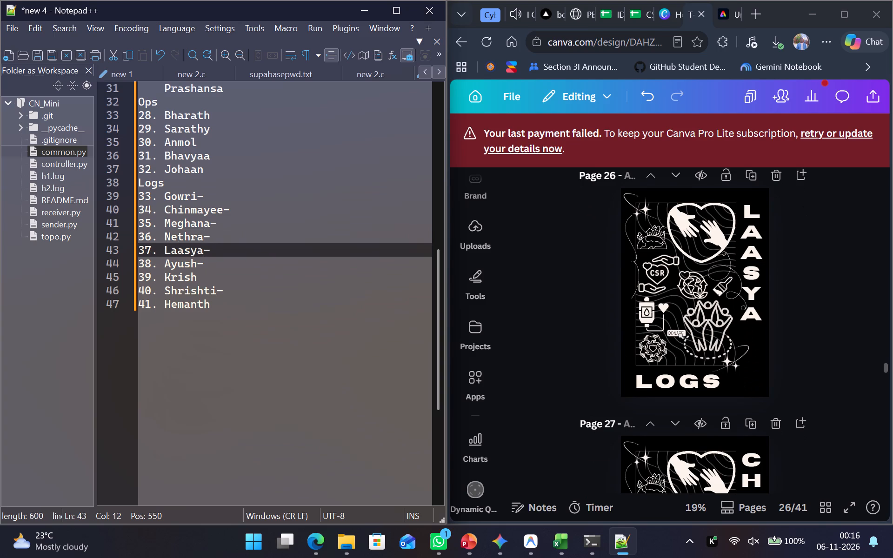
pyautogui.scroll(-4, 615, 332)
pyautogui.press('Down')
pyautogui.press('Down')
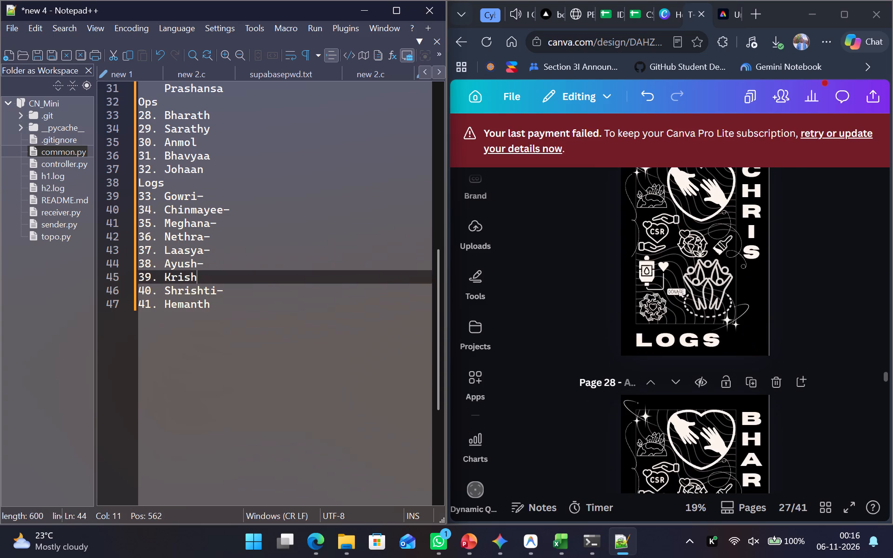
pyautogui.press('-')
# In the Canva design, duplicate poster page 28 (Bharath, Ops) and replace the name on the copy with HEMANTH.
pyautogui.scroll(-1, 635, 345)
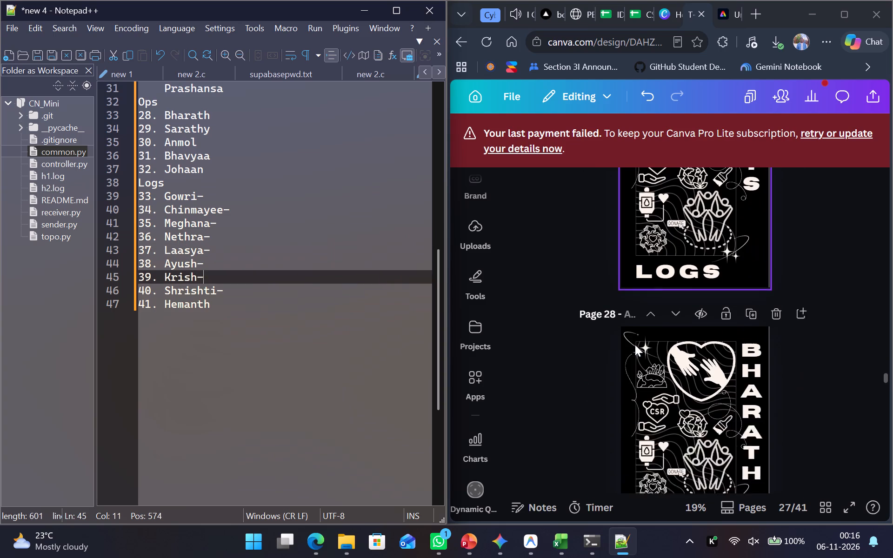
pyautogui.scroll(-1, 635, 345)
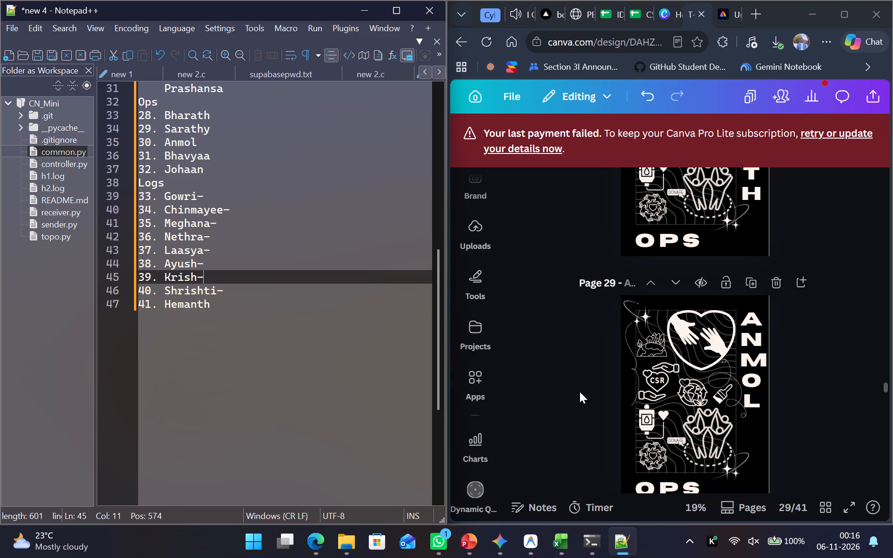
pyautogui.scroll(2, 604, 301)
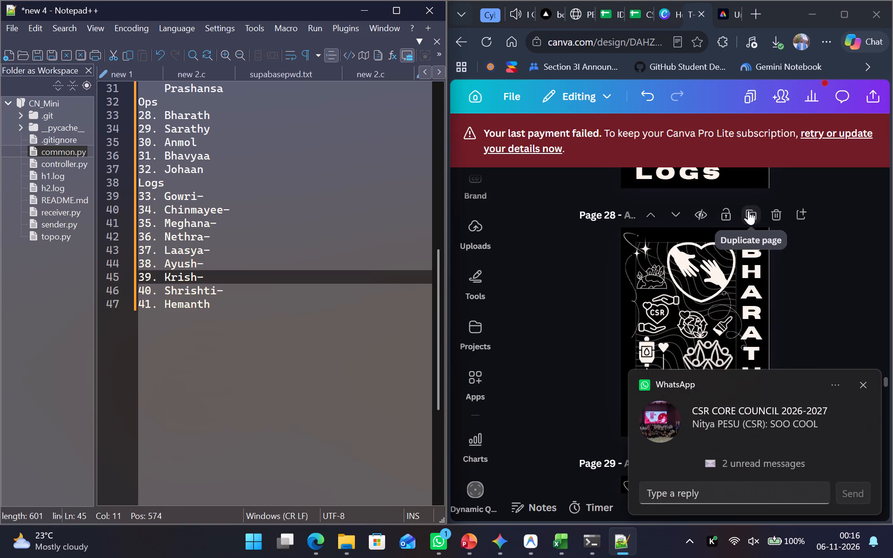
pyautogui.moveTo(655, 419); pyautogui.dragTo(892, 422)
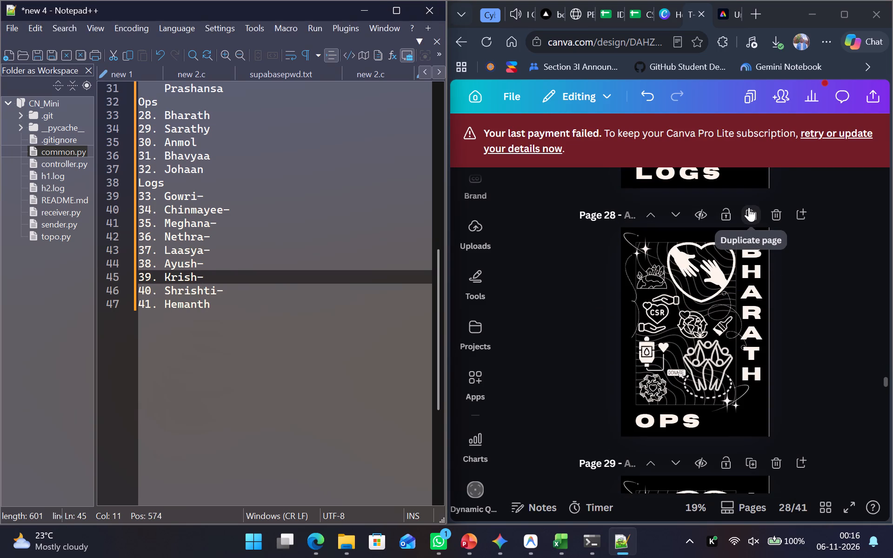
pyautogui.click(751, 210)
pyautogui.doubleClick(753, 330)
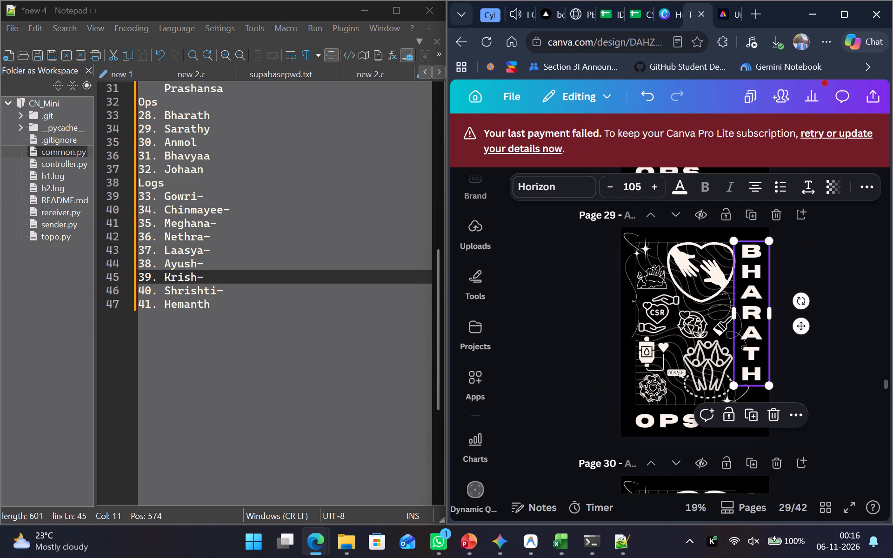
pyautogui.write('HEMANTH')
# Switch back to the name list in Notepad++.
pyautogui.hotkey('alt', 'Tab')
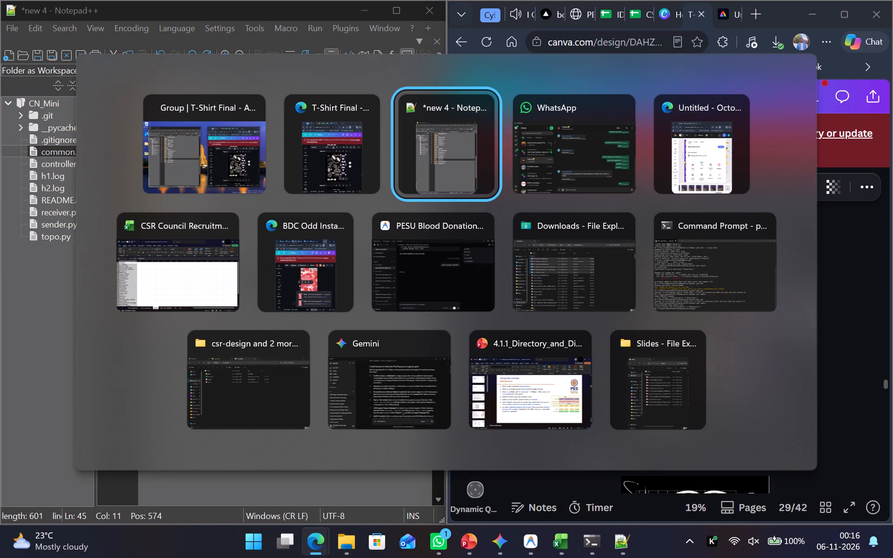
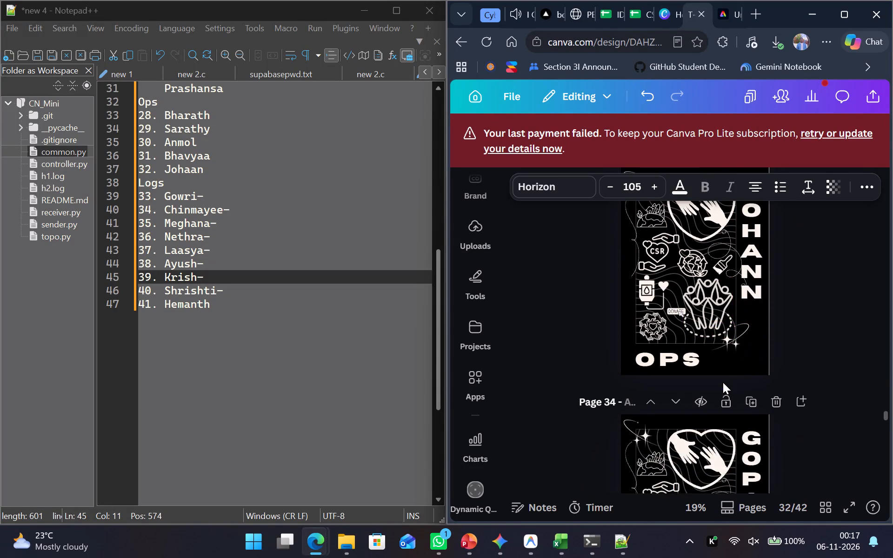
# Review the Logs and Ops poster pages through page 29 and mark Logs entry 41 (Hemanth) with a trailing hyphen.
pyautogui.scroll(2, 723, 382)
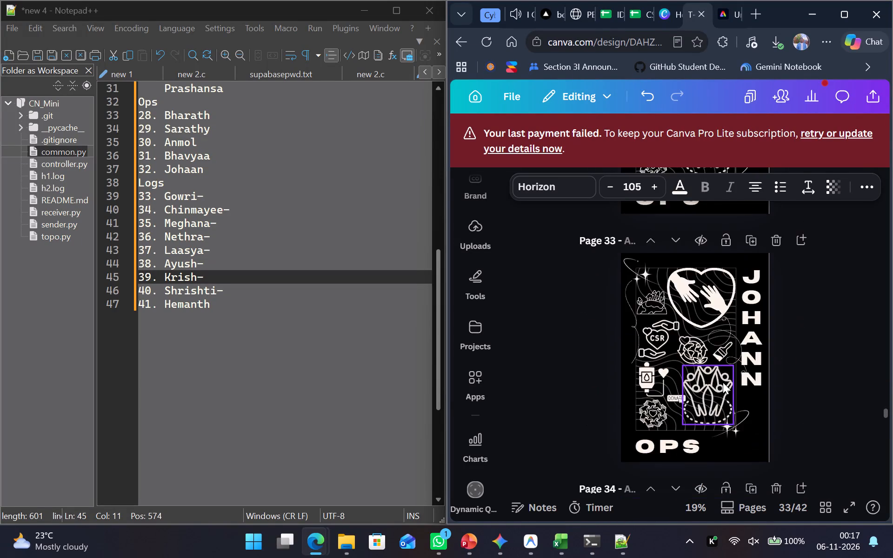
pyautogui.scroll(7, 723, 382)
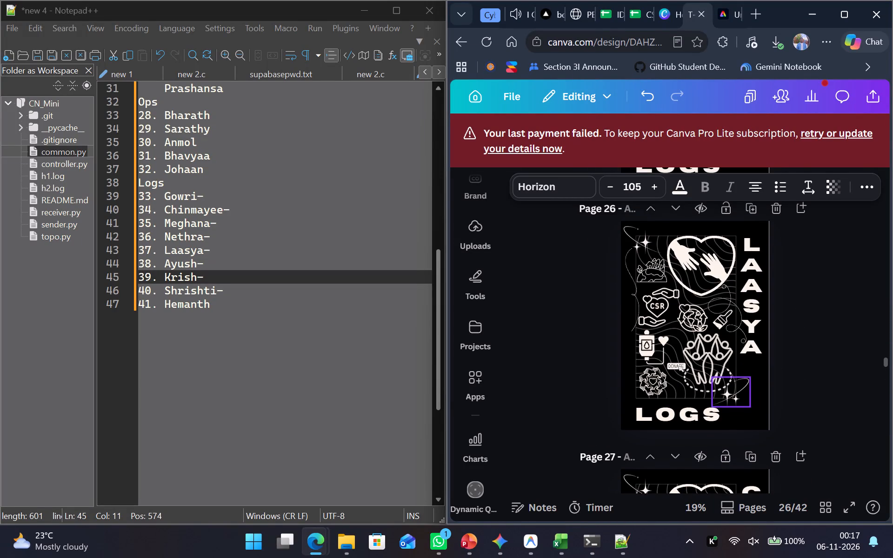
pyautogui.scroll(1, 723, 382)
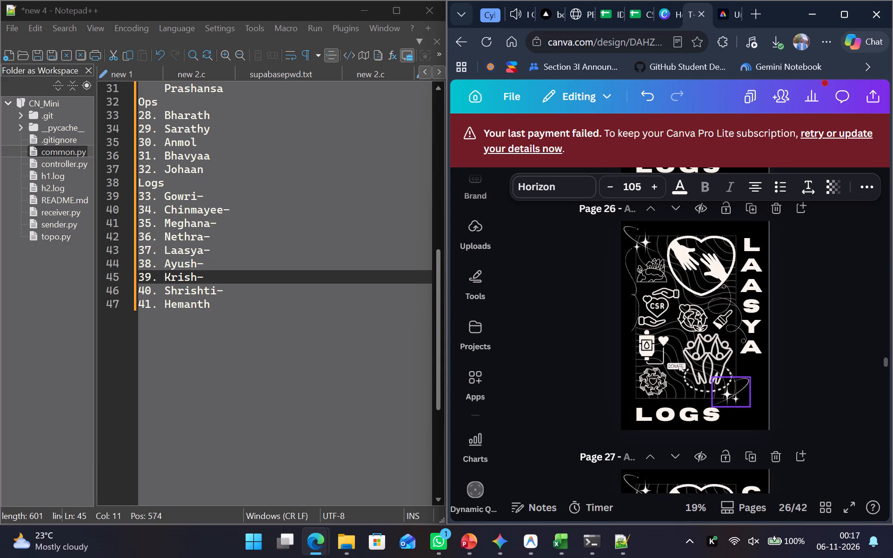
pyautogui.scroll(2, 723, 382)
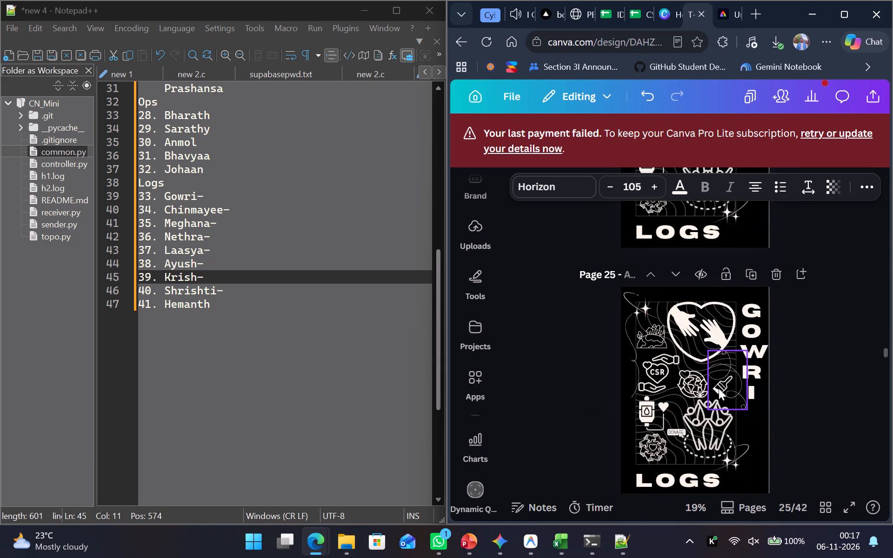
pyautogui.scroll(-3, 694, 421)
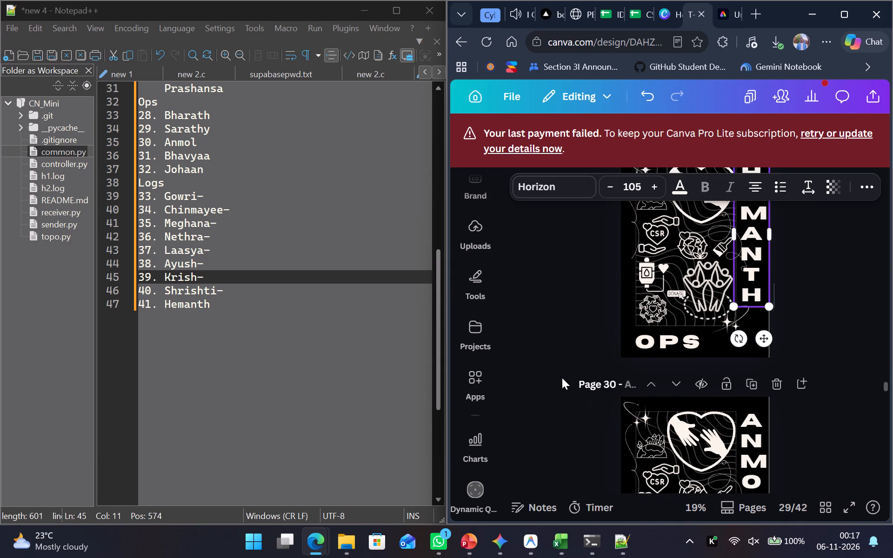
pyautogui.click(276, 306)
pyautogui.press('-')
pyautogui.scroll(1, 276, 306)
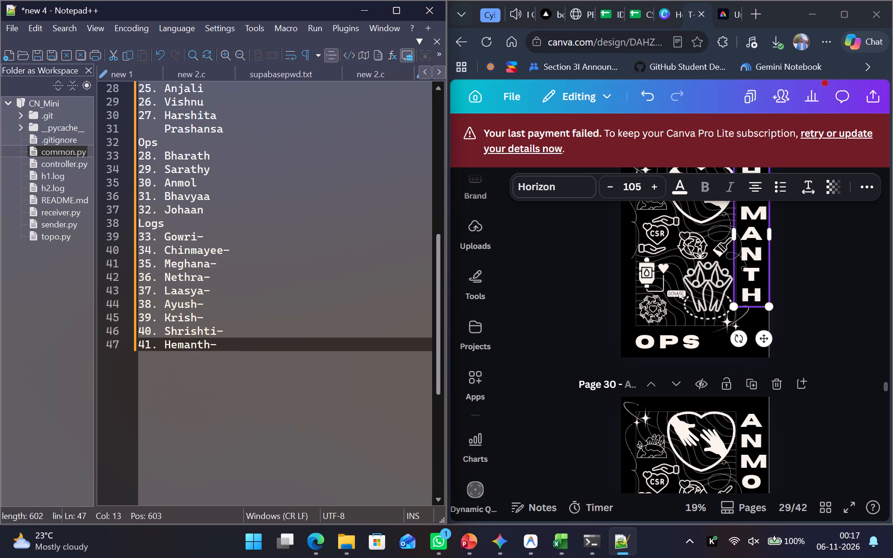
# Check poster pages 28 to 30 and mark Ops entries 28 (Bharath), 29 (Sarathy) and 30 (Anmol) with a trailing hyphen.
pyautogui.scroll(-2, 631, 311)
pyautogui.scroll(2, 631, 311)
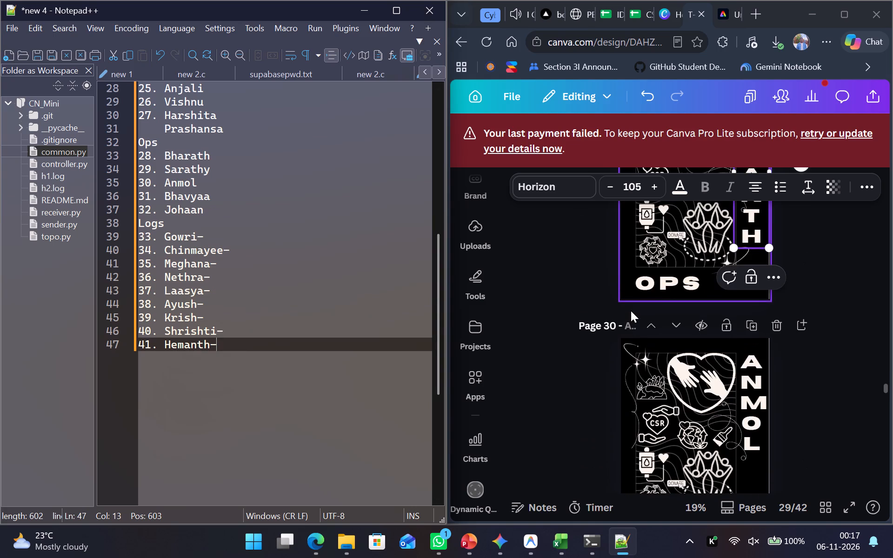
pyautogui.scroll(3, 631, 311)
pyautogui.hscroll(1, 631, 311)
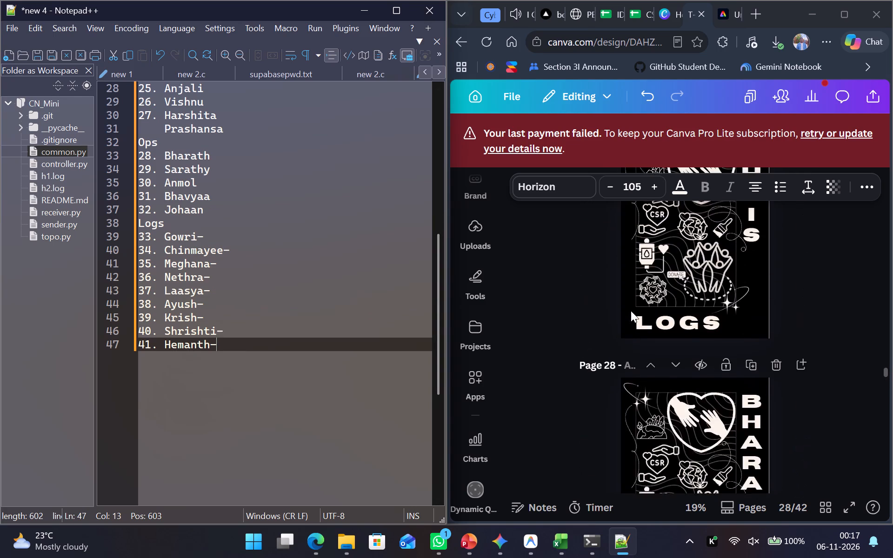
pyautogui.hscroll(1, 631, 311)
pyautogui.click(312, 153)
pyautogui.press('-')
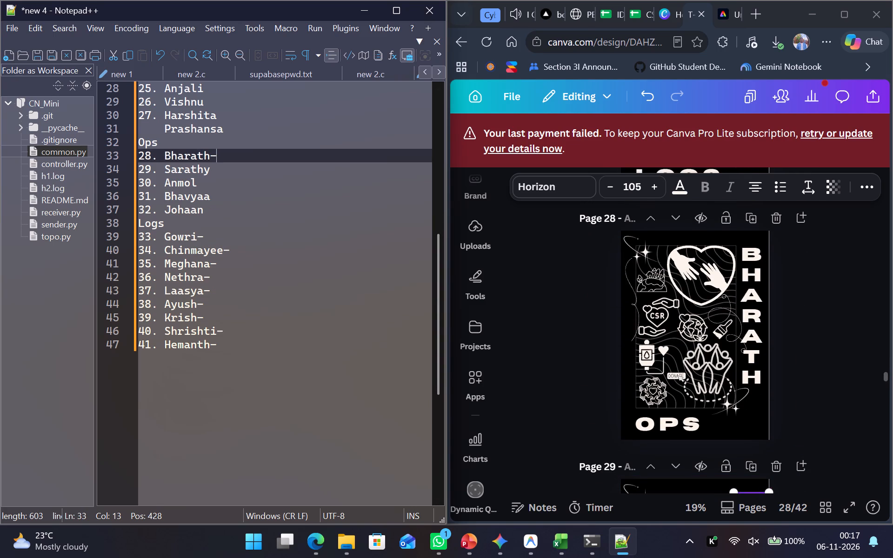
pyautogui.press('Down')
pyautogui.press('-')
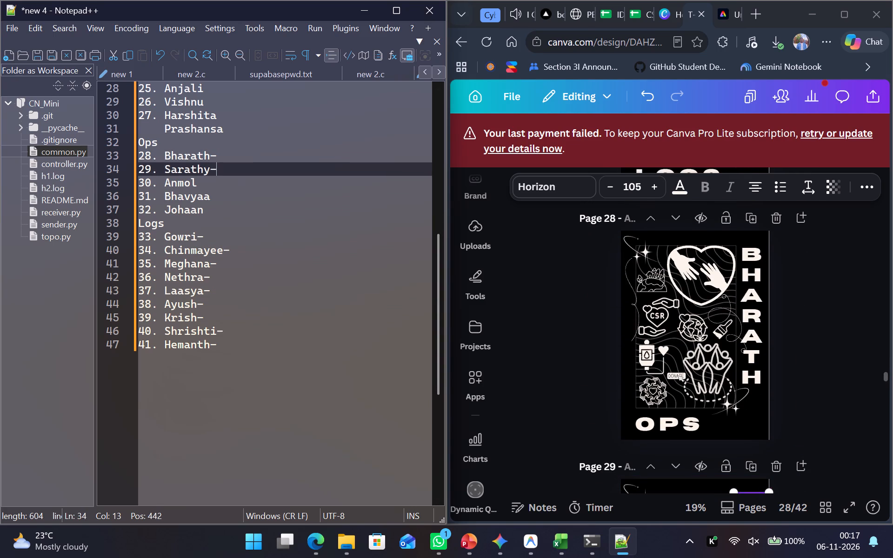
pyautogui.press('Down')
pyautogui.press('-')
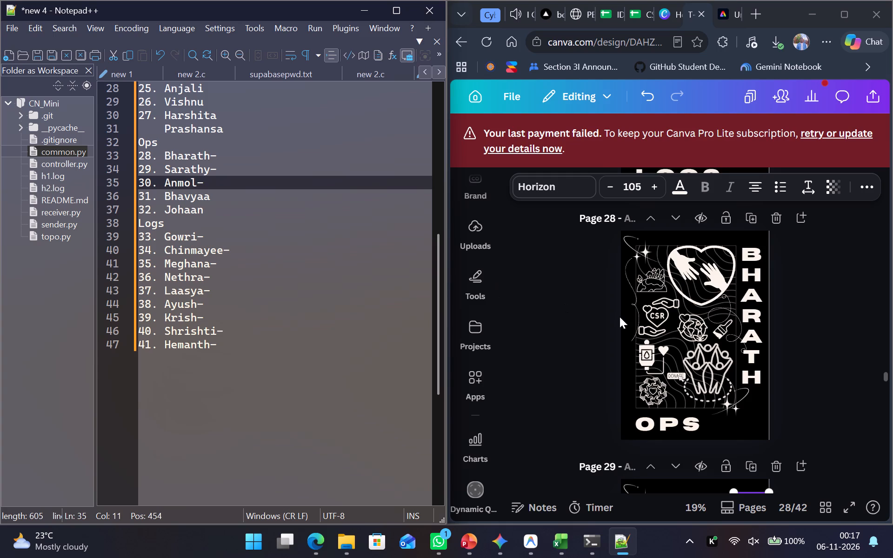
# Check poster page 31 and add an indented, unnumbered line "Sarathy" below entry 32 (Johaan) in the Ops section.
pyautogui.scroll(-7, 620, 317)
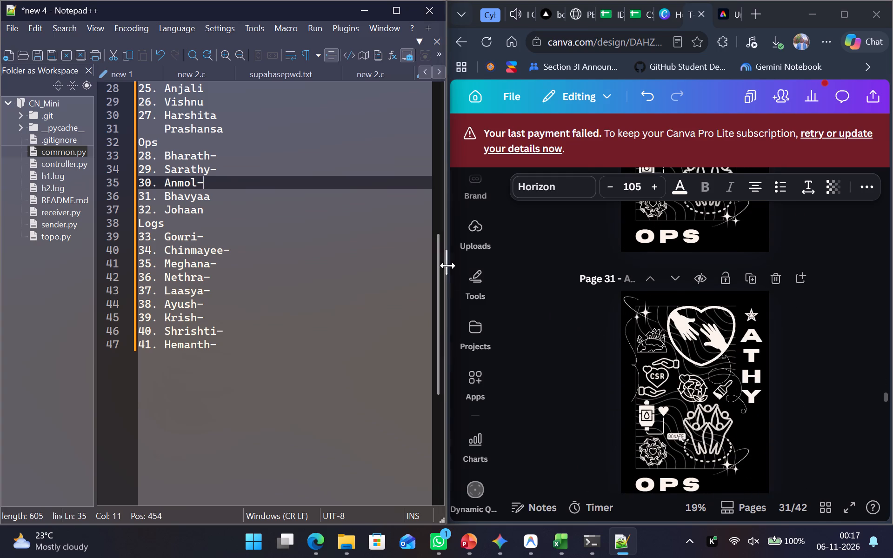
pyautogui.click(278, 213)
pyautogui.press('Return')
pyautogui.press('space')
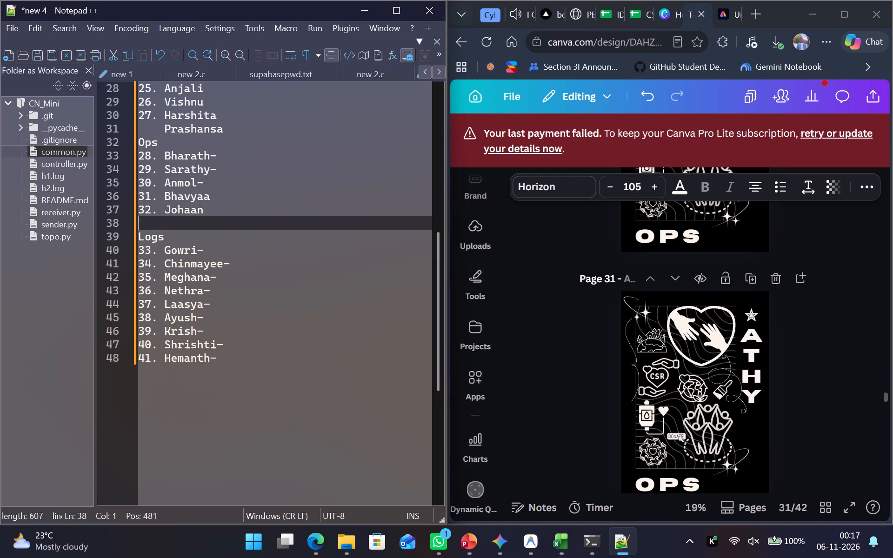
pyautogui.press('space')
pyautogui.press('space')
pyautogui.press('space')
pyautogui.write('Sarathy')
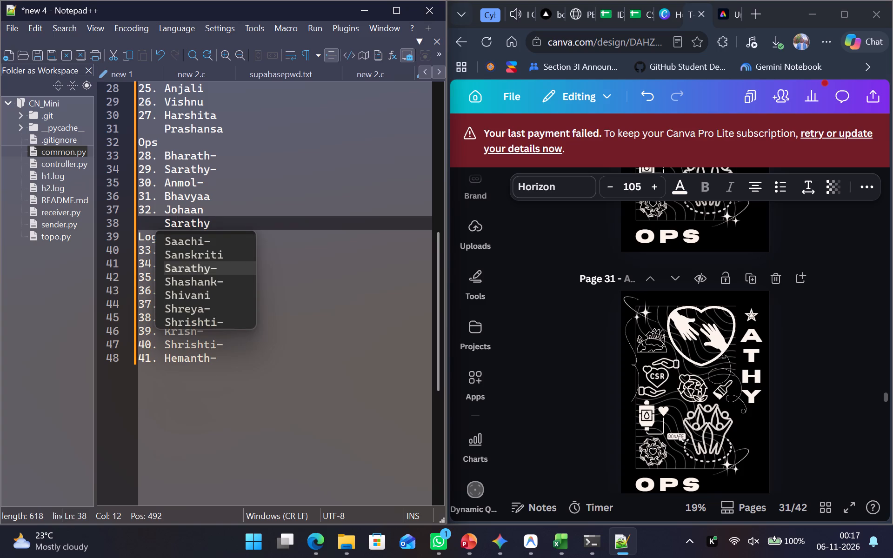
pyautogui.click(318, 220)
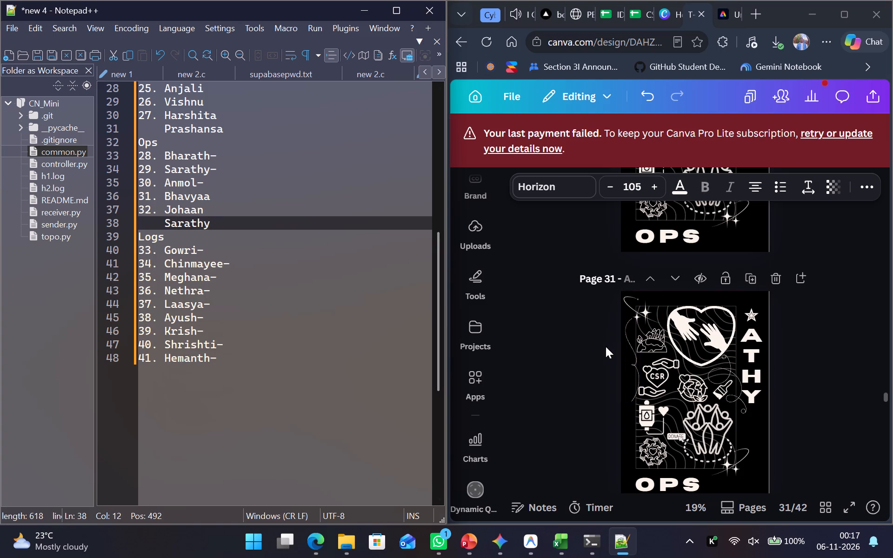
# Compare poster page 31 with the Design, PRC and Ops names in the list, and switch back to the Canva window.
pyautogui.scroll(-1, 606, 346)
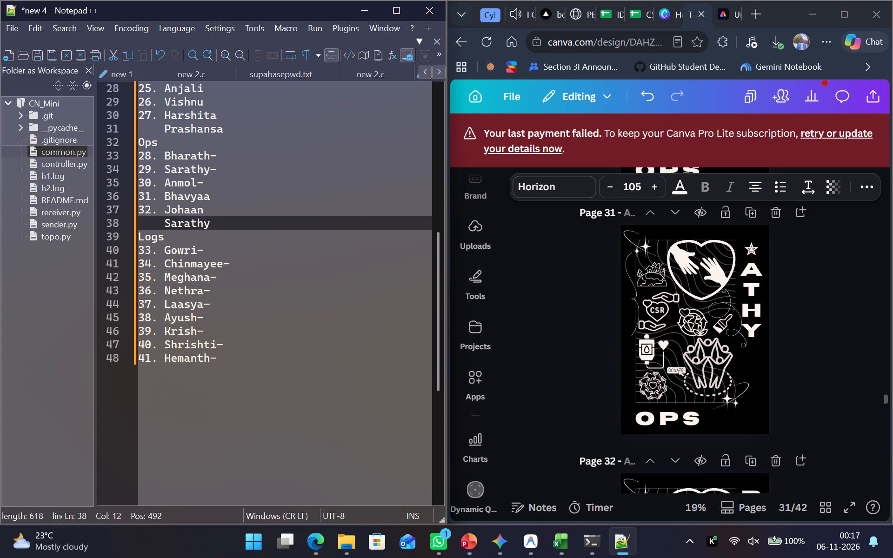
pyautogui.scroll(1, 373, 339)
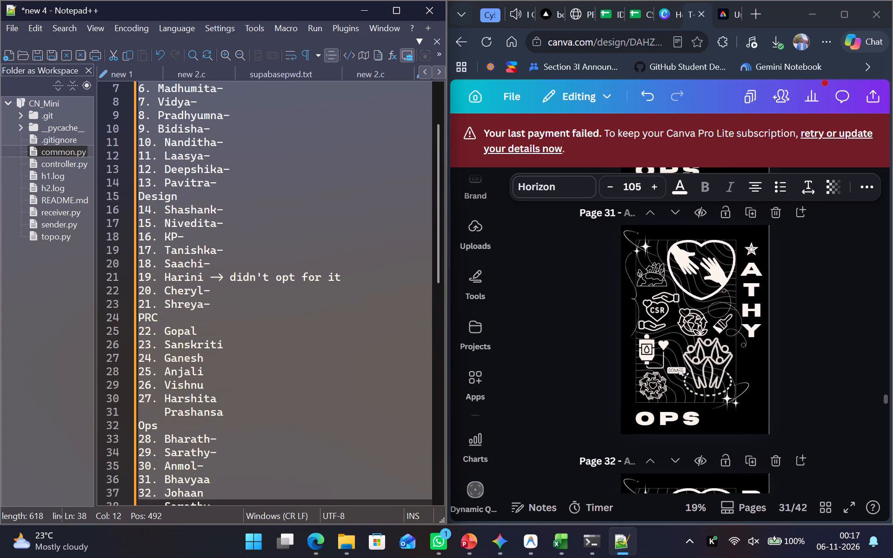
pyautogui.hotkey('alt', 'Tab')
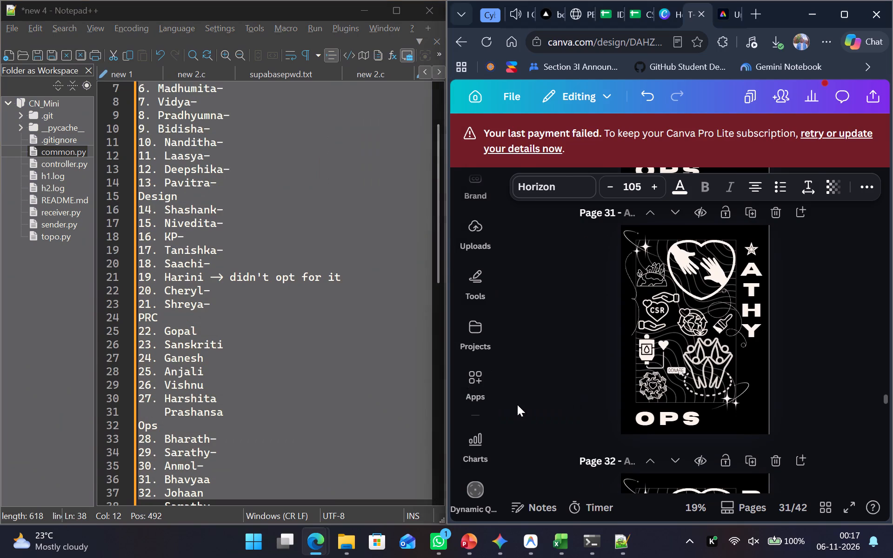
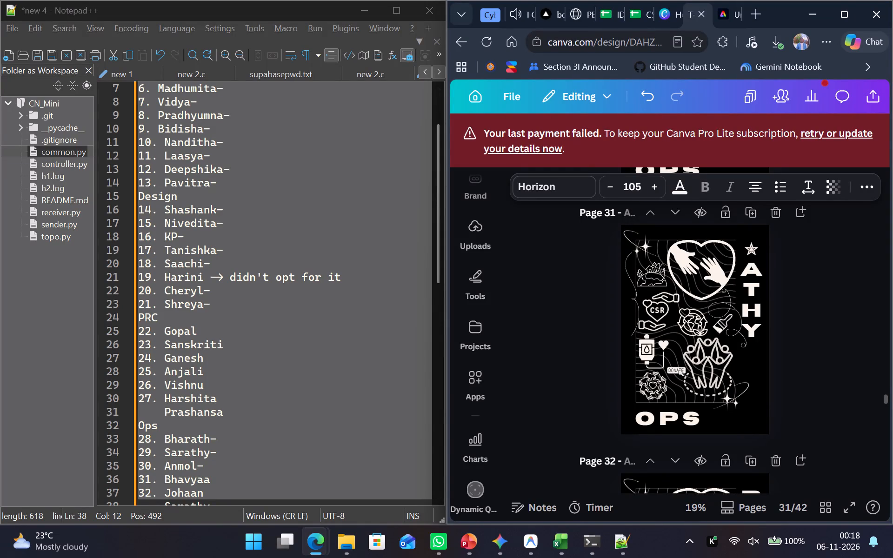
# Mark PRC entries 22 (Gopal) and 23 (Sanskriti) in the name list with a trailing hyphen.
pyautogui.click(216, 331)
pyautogui.press('-')
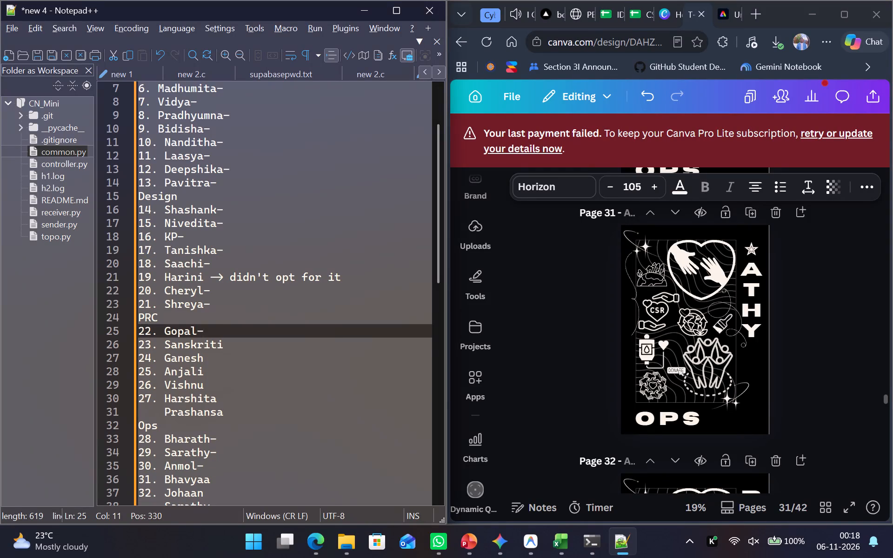
pyautogui.click(232, 344)
pyautogui.press('-')
# Check poster pages 32 to 37 and mark PRC entries 24 (Ganesh) and 25 (Anjali) with a trailing hyphen.
pyautogui.click(226, 357)
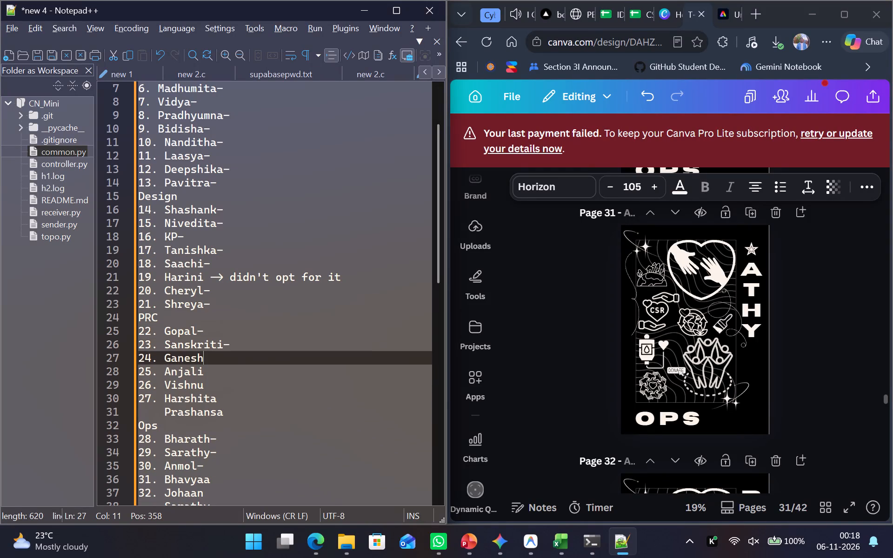
pyautogui.scroll(-4, 632, 368)
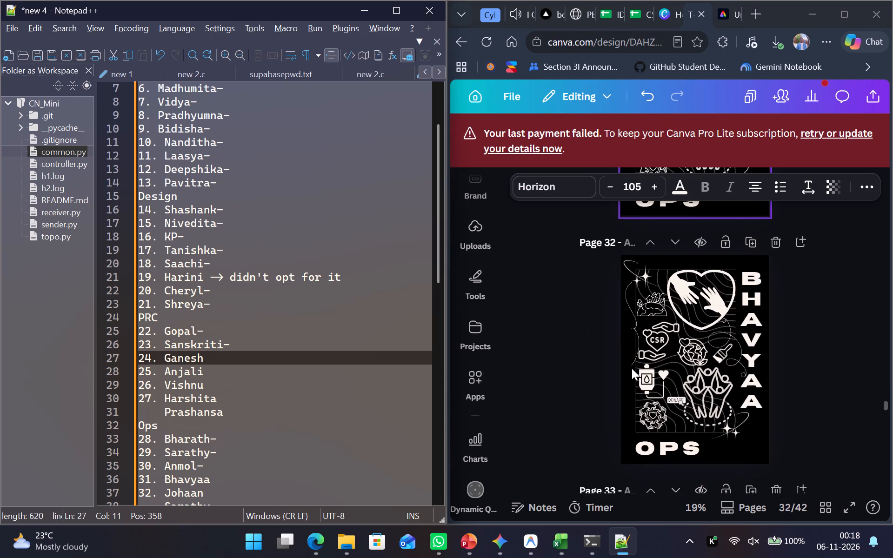
pyautogui.scroll(-6, 632, 368)
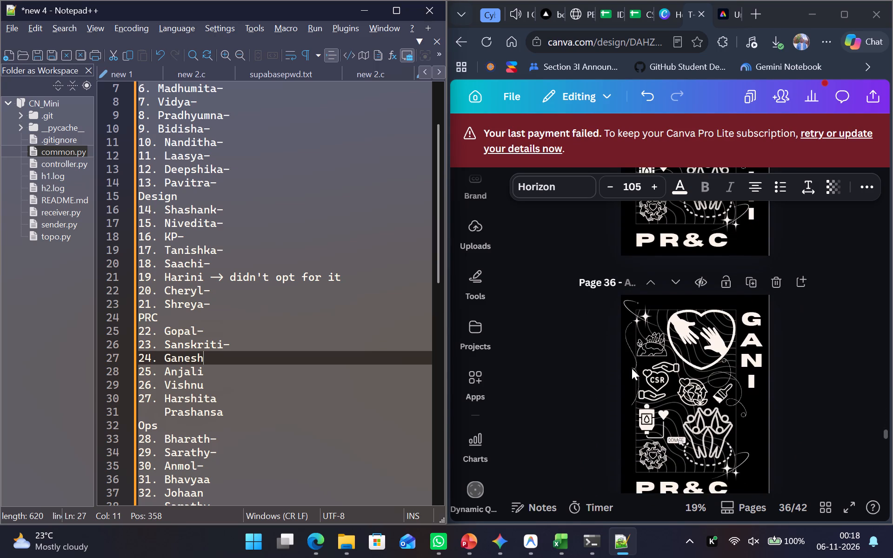
pyautogui.scroll(-2, 632, 368)
pyautogui.press('-')
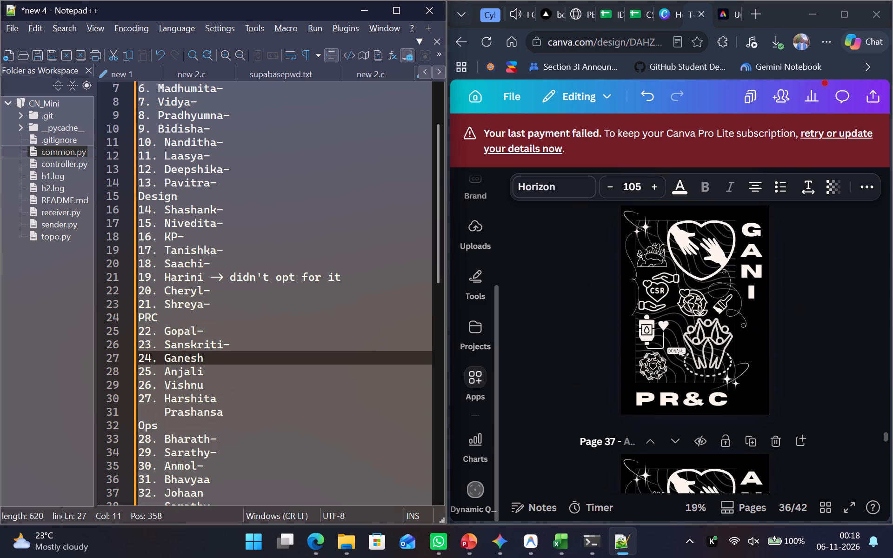
pyautogui.press('Down')
pyautogui.press('-')
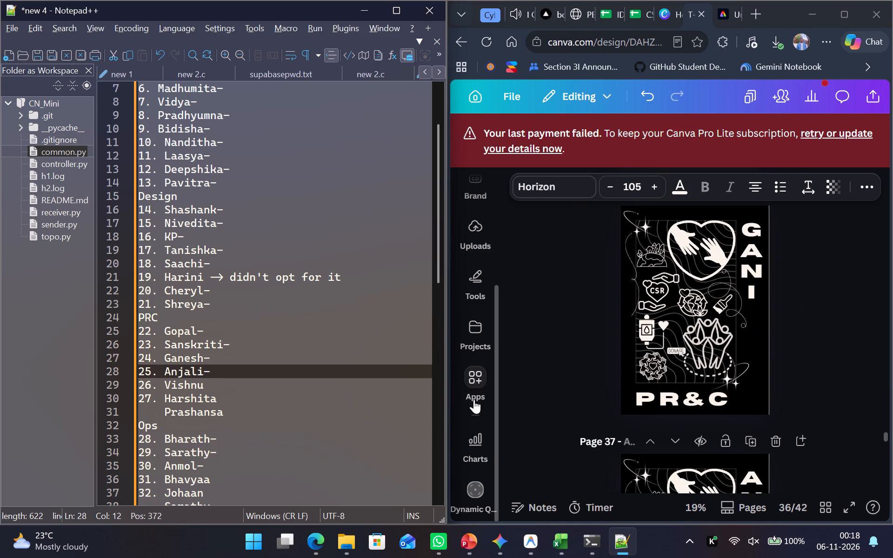
# Check the PR&C posters from page 38 onward and mark entries 26 (Vishnu) and 27 (Harshita) with a trailing hyphen.
pyautogui.scroll(-5, 530, 405)
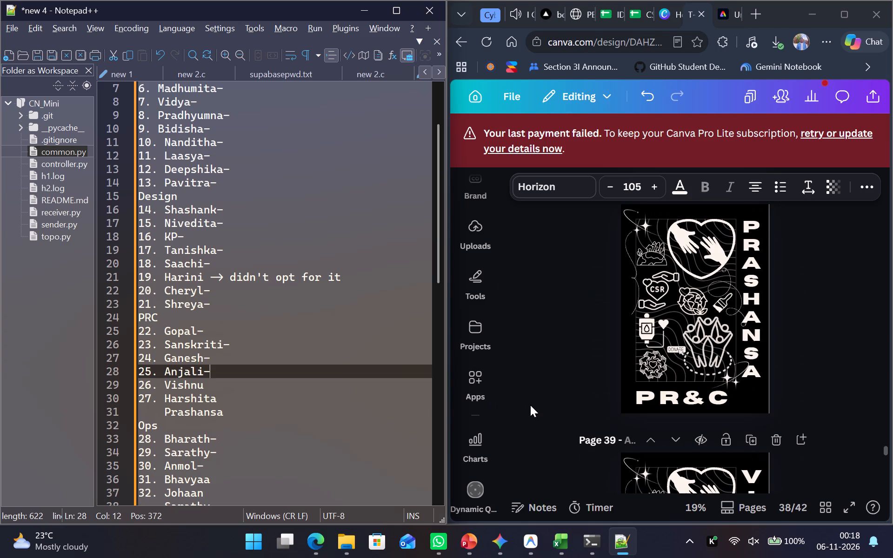
pyautogui.press('Down')
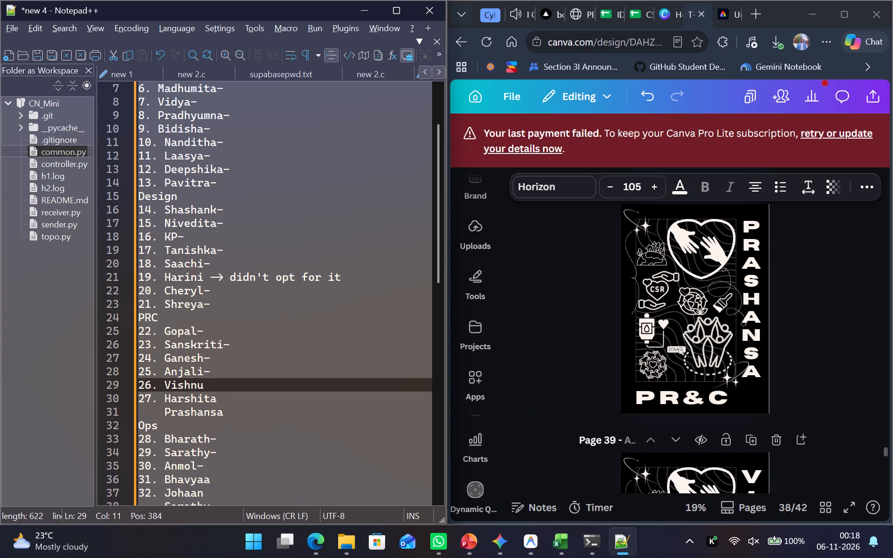
pyautogui.press('-')
pyautogui.press('Down')
pyautogui.press('Right')
pyautogui.scroll(-1, 706, 370)
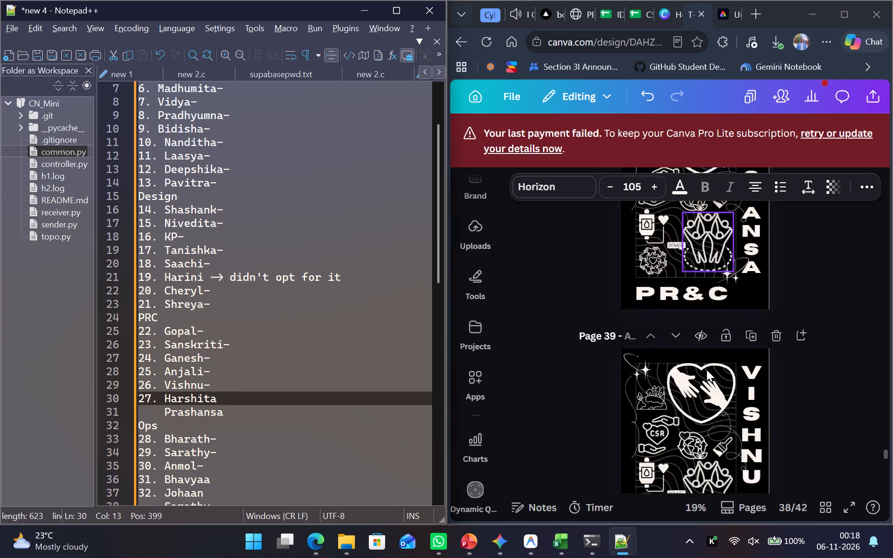
pyautogui.scroll(-1, 706, 370)
pyautogui.press('-')
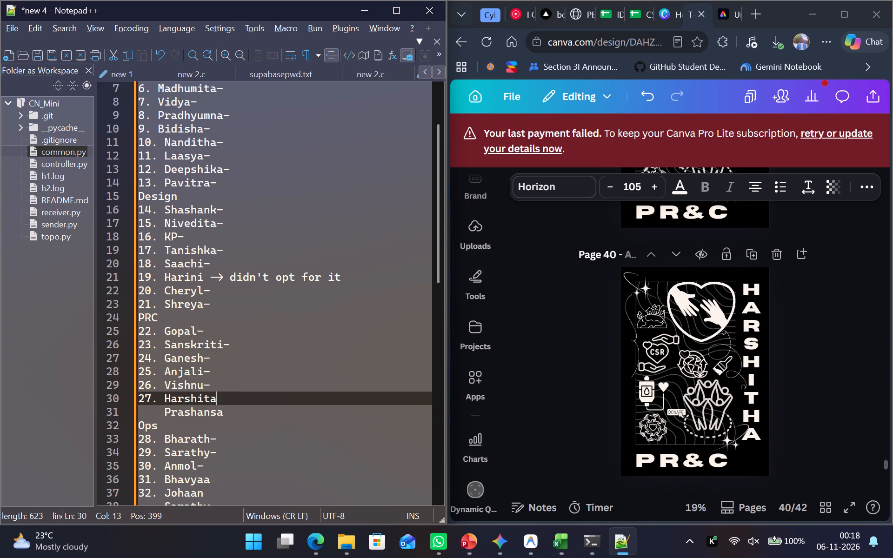
# Mark the unnumbered Prashansa entry at the end of the PRC group with a trailing hyphen.
pyautogui.press('Down')
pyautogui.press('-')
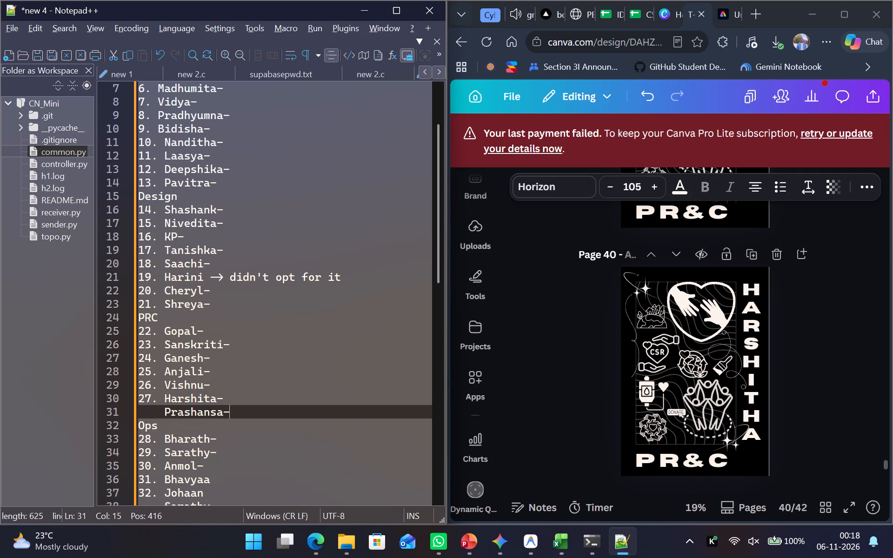
# Check the last poster pages, 41 and 42, and review the whole name list for entries still lacking a hyphen.
pyautogui.scroll(-1, 758, 379)
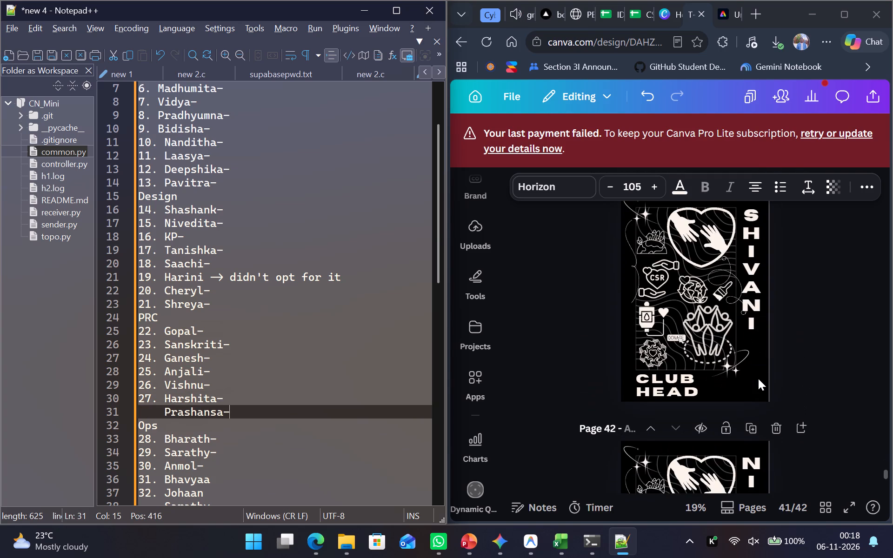
pyautogui.scroll(-4, 758, 379)
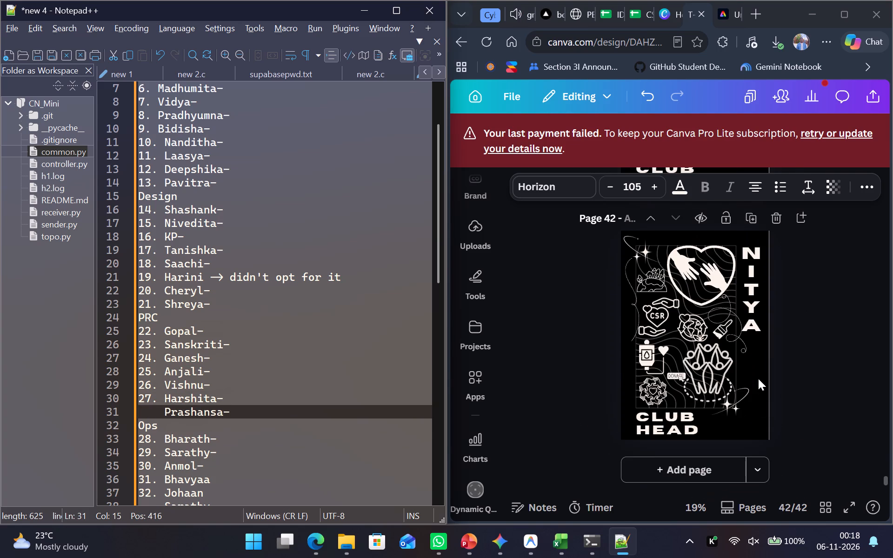
pyautogui.scroll(-1, 353, 407)
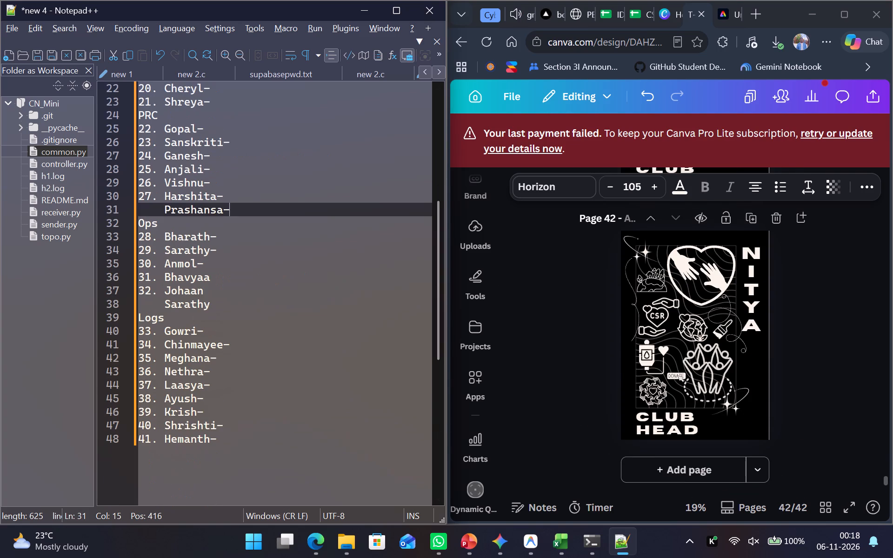
pyautogui.scroll(-3, 353, 407)
pyautogui.scroll(4, 353, 407)
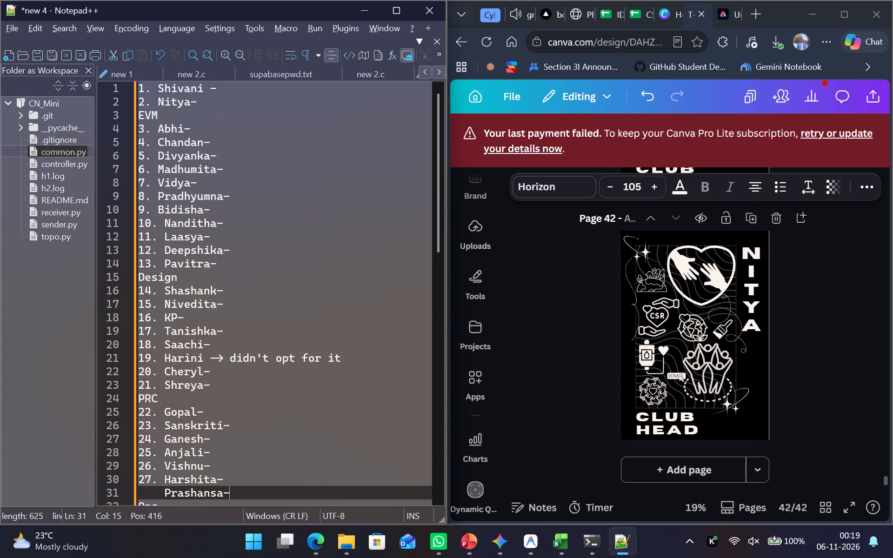
pyautogui.scroll(-1, 290, 383)
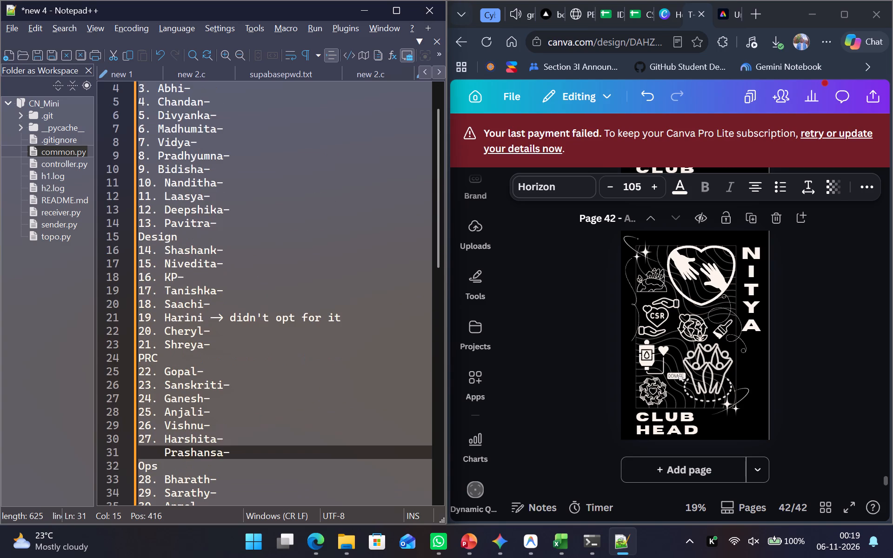
pyautogui.scroll(-1, 290, 383)
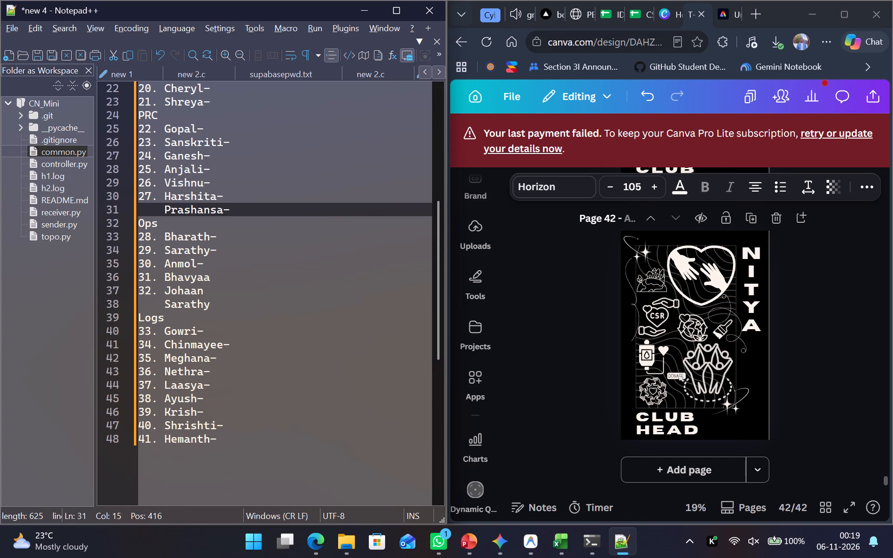
# Number the Prashansa entry as 28. and remove the extra leading spaces so it aligns with the other PRC names.
pyautogui.click(142, 209)
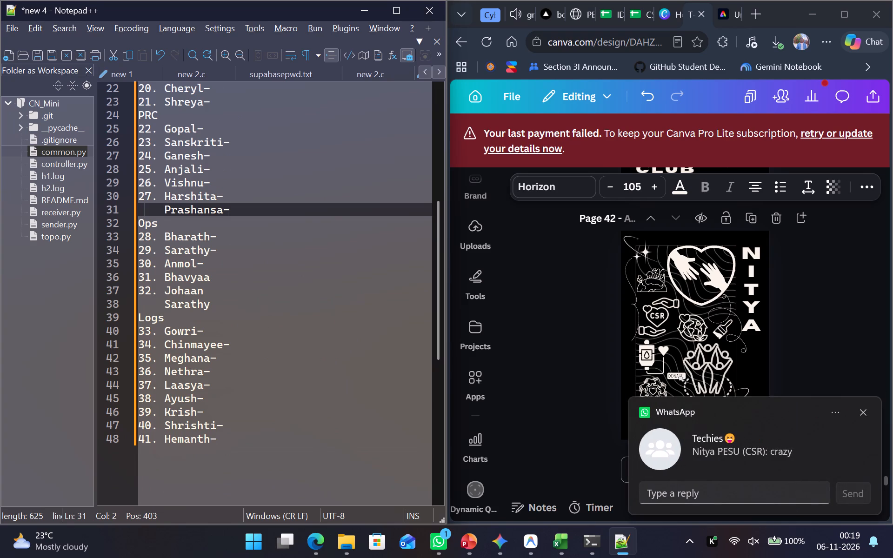
pyautogui.press('Left')
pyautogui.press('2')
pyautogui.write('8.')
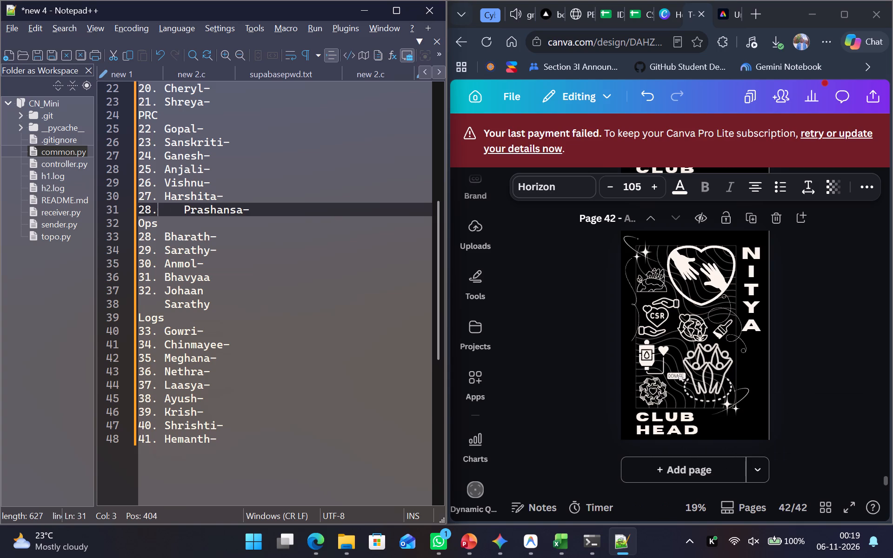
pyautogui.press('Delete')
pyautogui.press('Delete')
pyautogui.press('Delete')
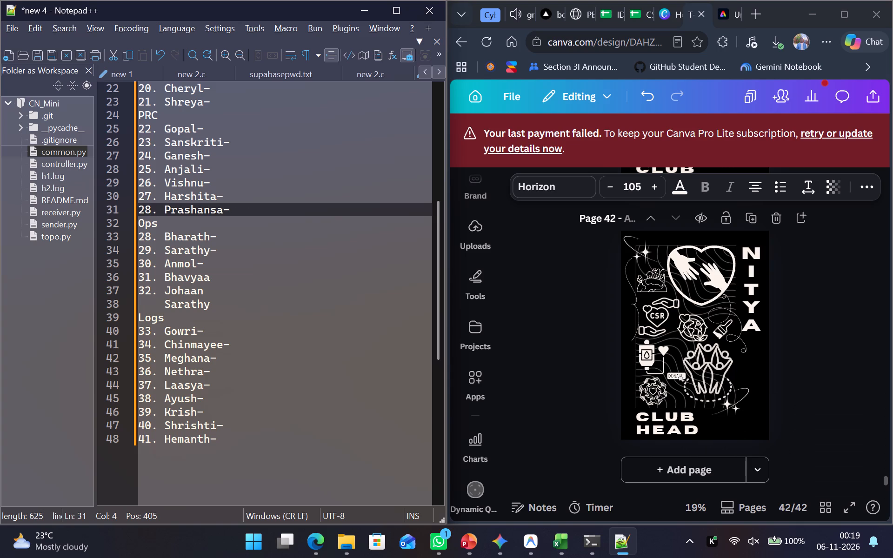
# Number the unnumbered Sarathy entry at the end of the Ops group.
pyautogui.click(153, 304)
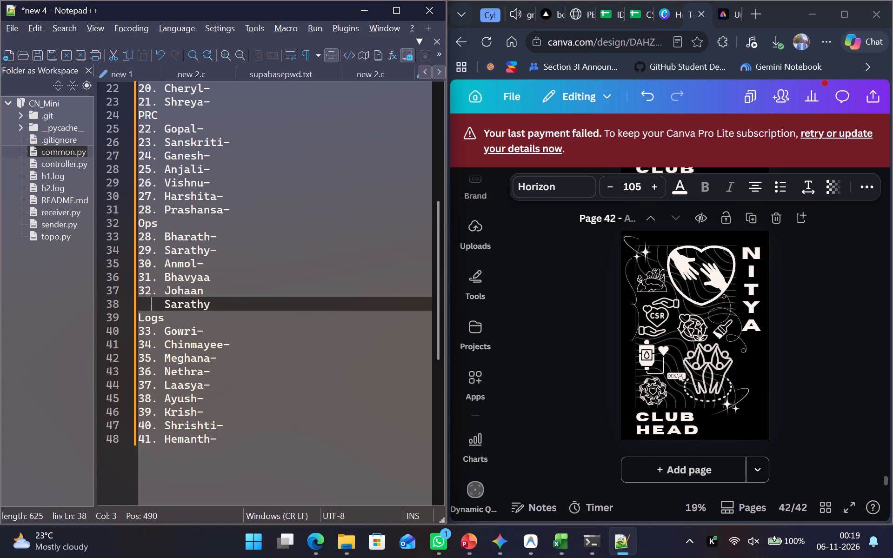
# Renumber the Ops entries Bharath, Sarathy, Anmol, Bhavyaa and Johaan as 29 to 33.
pyautogui.click(151, 239)
pyautogui.press('BackSpace')
pyautogui.press('9')
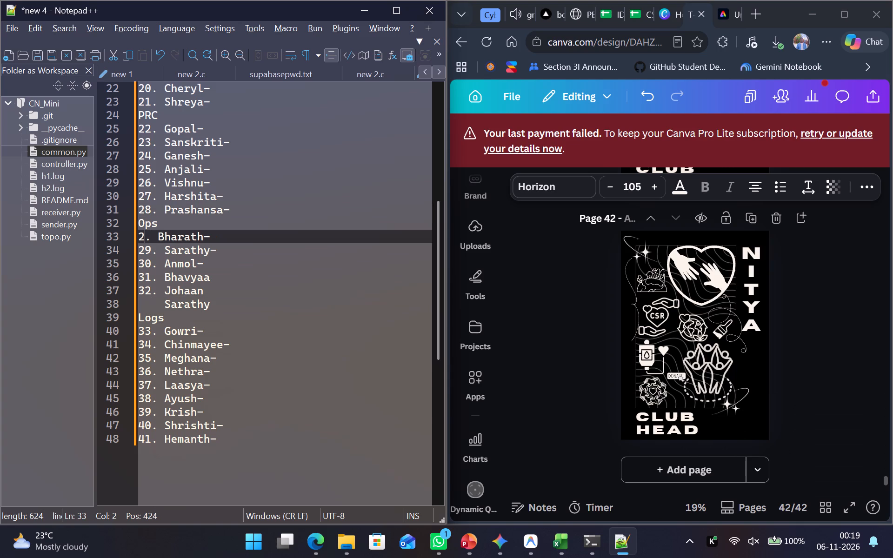
pyautogui.press('Down')
pyautogui.press('BackSpace')
pyautogui.press('BackSpace')
pyautogui.write('30')
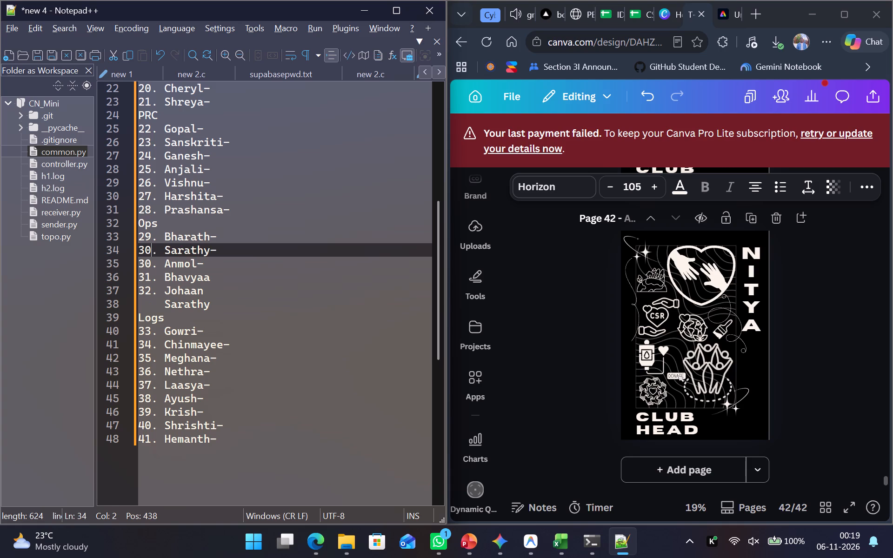
pyautogui.press('Down')
pyautogui.press('BackSpace')
pyautogui.press('1')
pyautogui.press('Down')
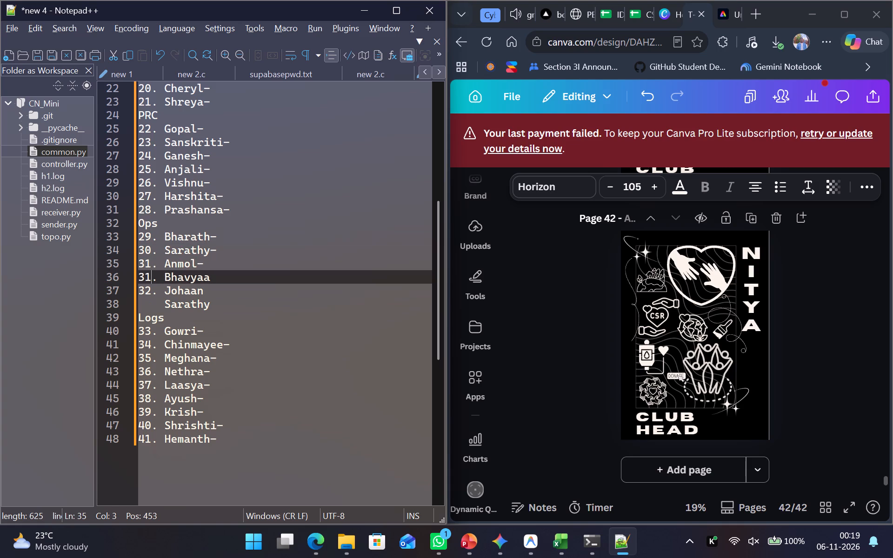
pyautogui.press('BackSpace')
pyautogui.press('2')
pyautogui.press('Down')
pyautogui.press('BackSpace')
pyautogui.press('3')
# Number the indented extra Sarathy line at the end of the Ops section as 34.
pyautogui.press('Down')
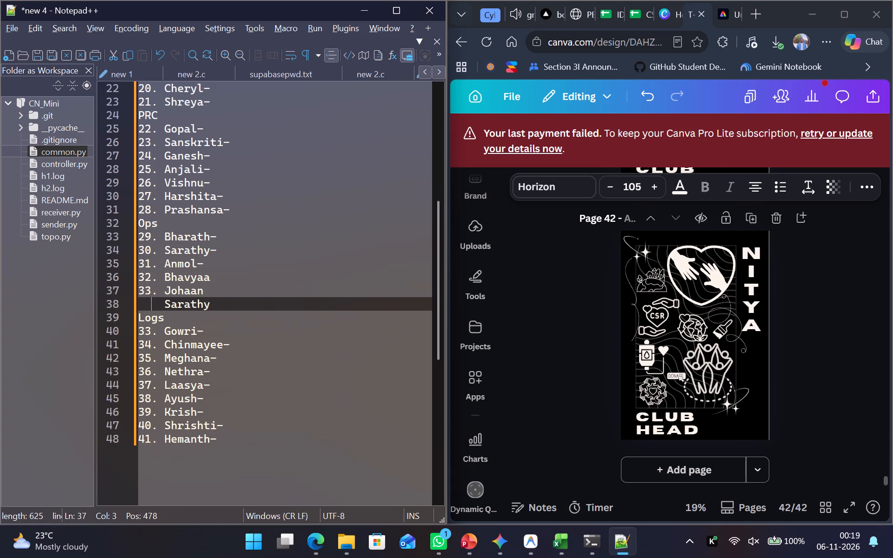
pyautogui.press('BackSpace')
pyautogui.press('BackSpace')
pyautogui.write('34.')
pyautogui.press('Delete')
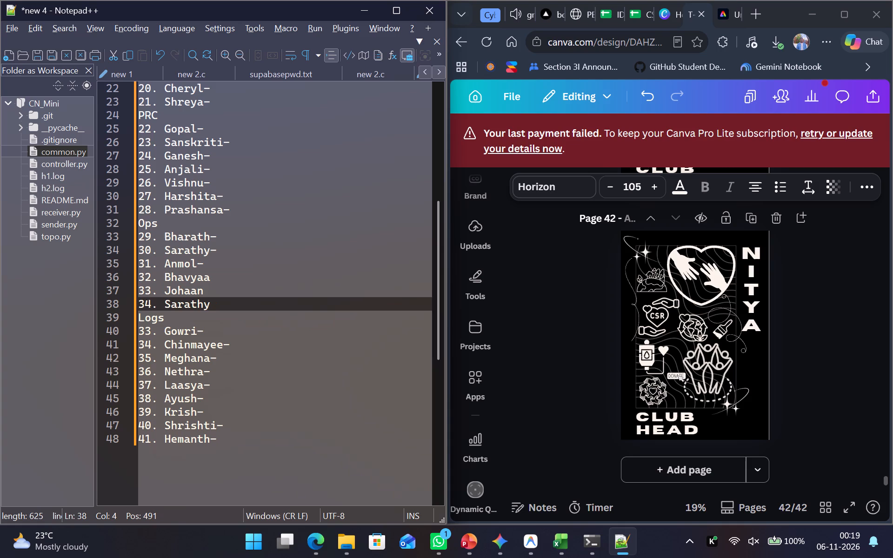
# Renumber the Logs entries Gowri, Chinmayee, Meghana, Nethra and Laasya as 34 to 38.
pyautogui.press('Down')
pyautogui.press('Down')
pyautogui.press('Left')
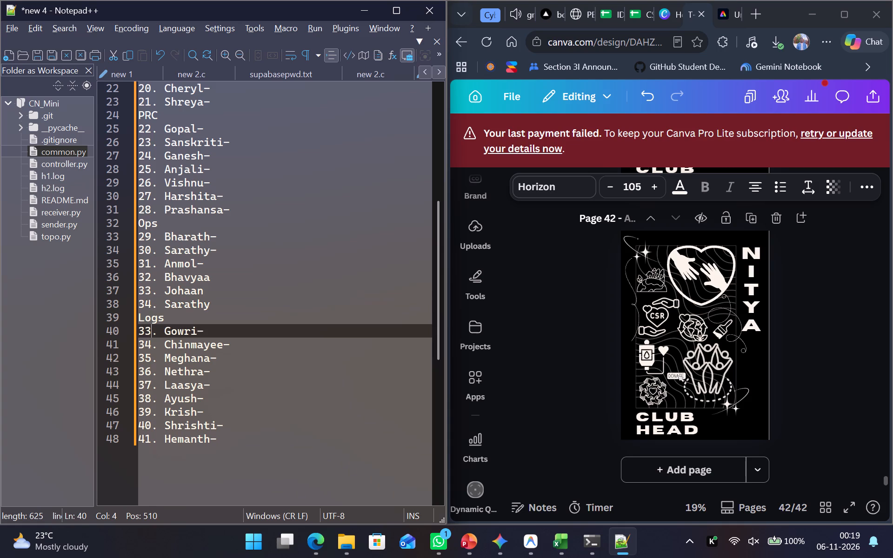
pyautogui.press('BackSpace')
pyautogui.press('4')
pyautogui.press('Down')
pyautogui.press('BackSpace')
pyautogui.press('5')
pyautogui.press('Down')
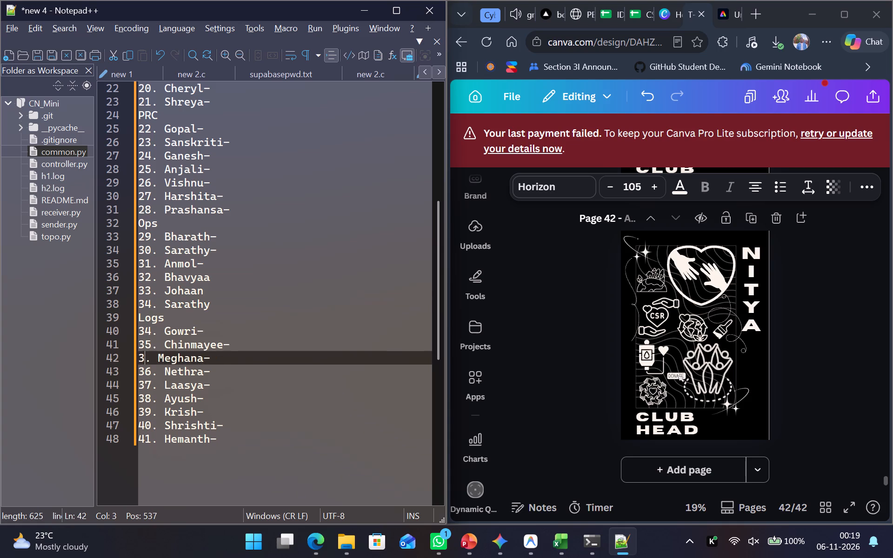
pyautogui.press('BackSpace')
pyautogui.press('6')
pyautogui.press('Down')
pyautogui.press('BackSpace')
pyautogui.press('7')
pyautogui.press('Down')
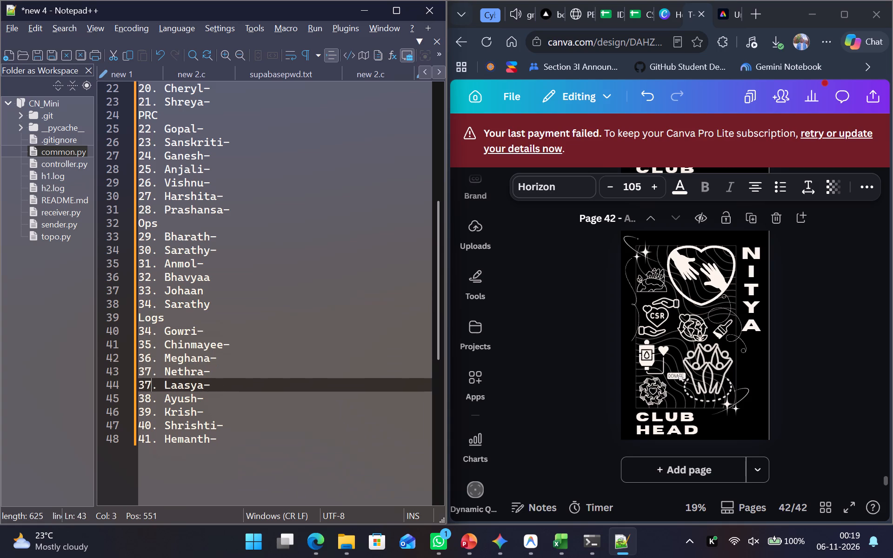
pyautogui.press('BackSpace')
pyautogui.press('8')
# Renumber the remaining Logs entries Ayush, Krish, Shrishti and Hemanth as 39 to 42.
pyautogui.press('Down')
pyautogui.press('BackSpace')
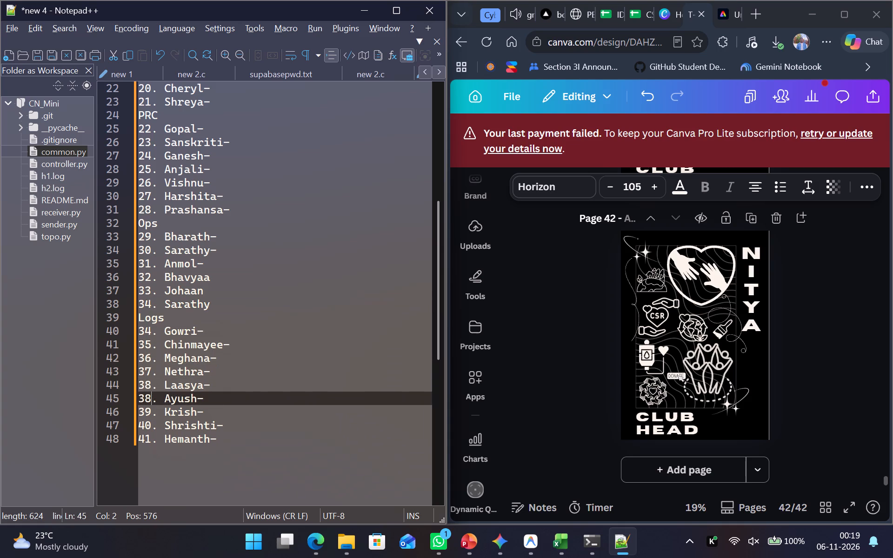
pyautogui.press('9')
pyautogui.press('Down')
pyautogui.press('BackSpace')
pyautogui.press('BackSpace')
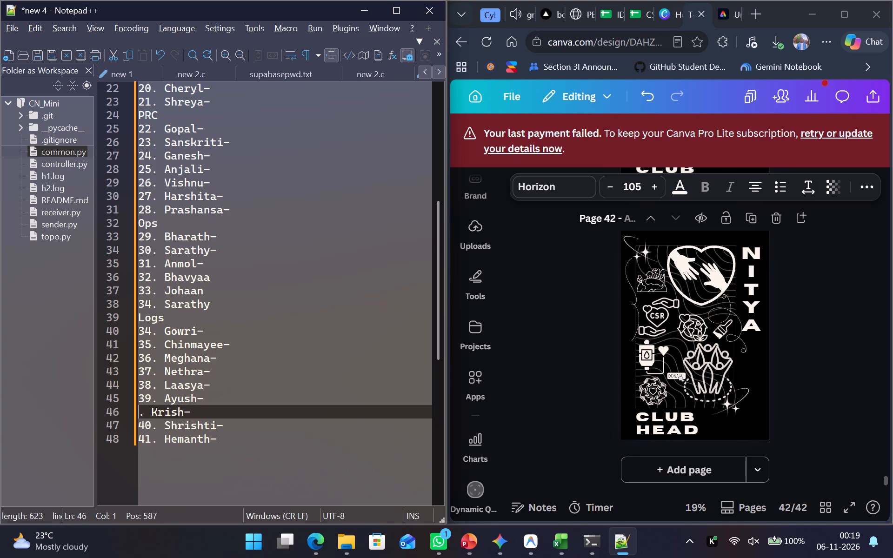
pyautogui.write('40')
pyautogui.press('Down')
pyautogui.press('BackSpace')
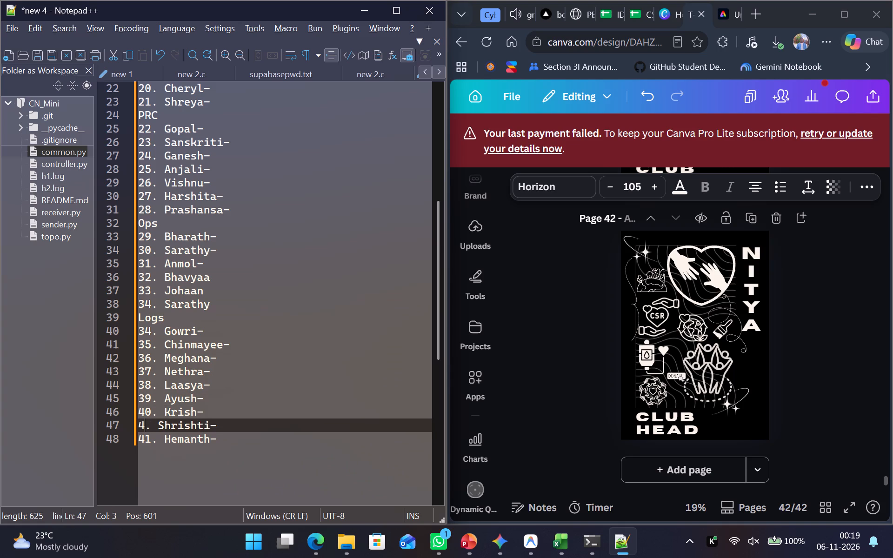
pyautogui.press('1')
pyautogui.press('Down')
pyautogui.press('BackSpace')
pyautogui.press('2')
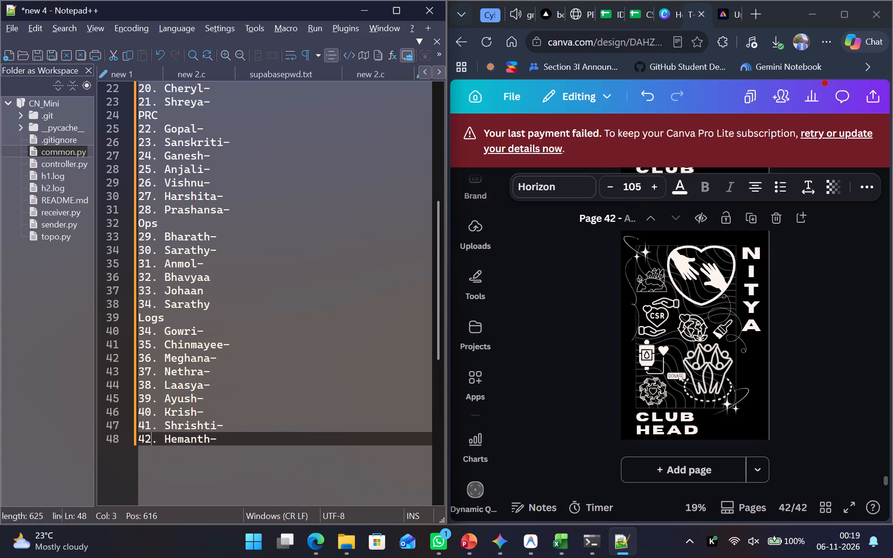
# Go back to the early Design poster pages and switch to the Canva window.
pyautogui.scroll(-3, 649, 287)
pyautogui.scroll(17, 649, 287)
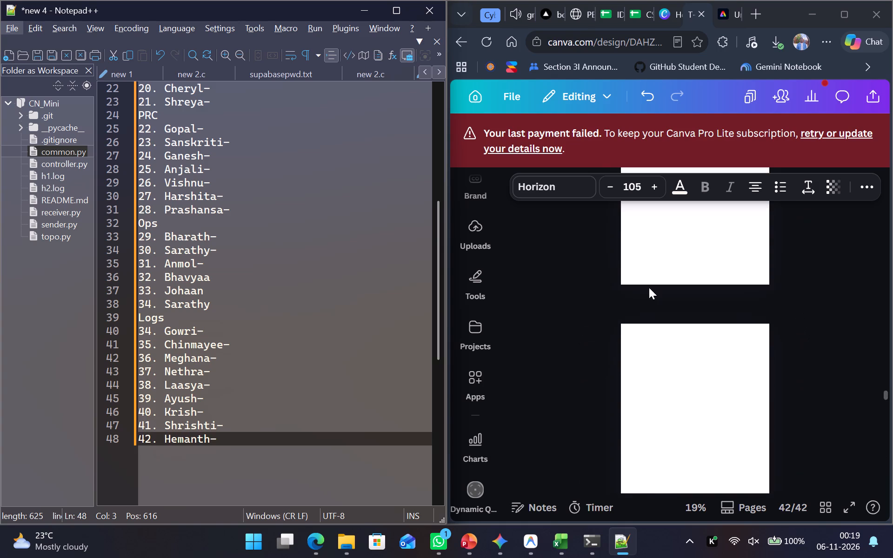
pyautogui.scroll(5, 649, 287)
pyautogui.hotkey('alt', 'Tab')
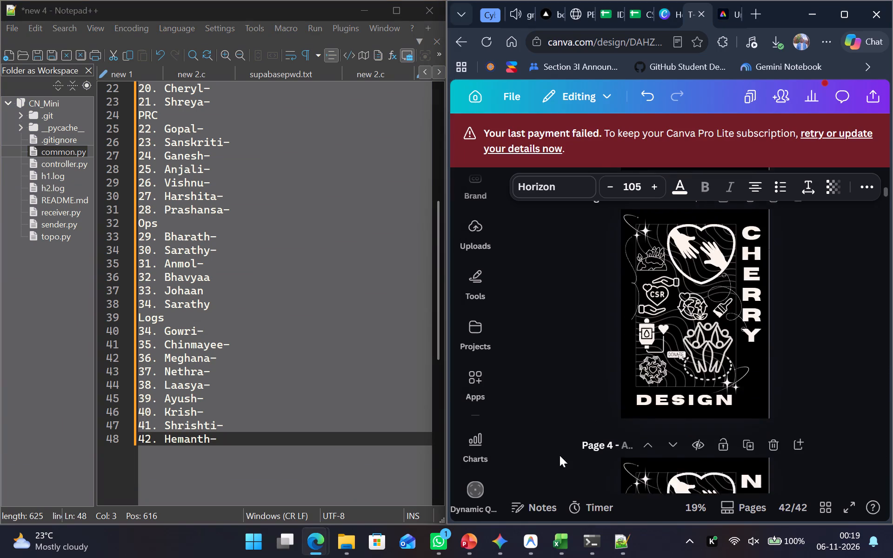
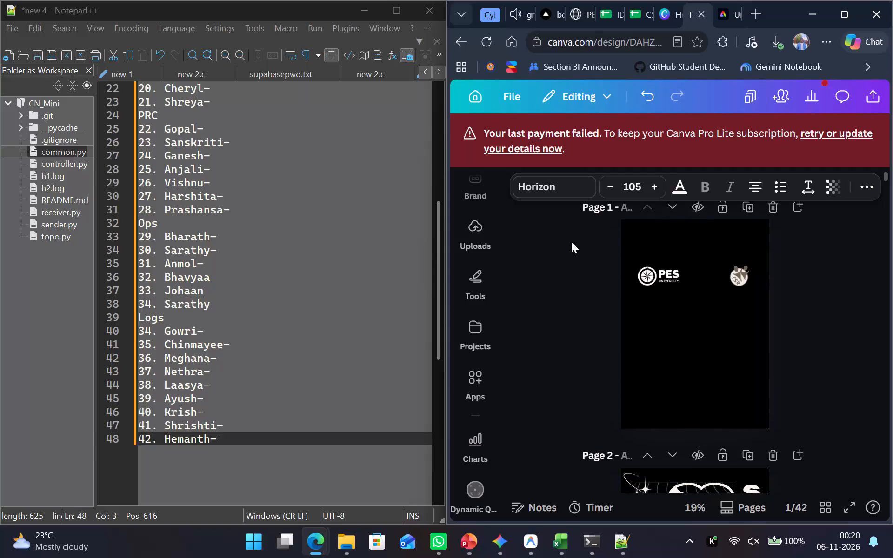
# Review the numbered name list from top to bottom for entries still missing a hyphen.
pyautogui.scroll(-1, 571, 241)
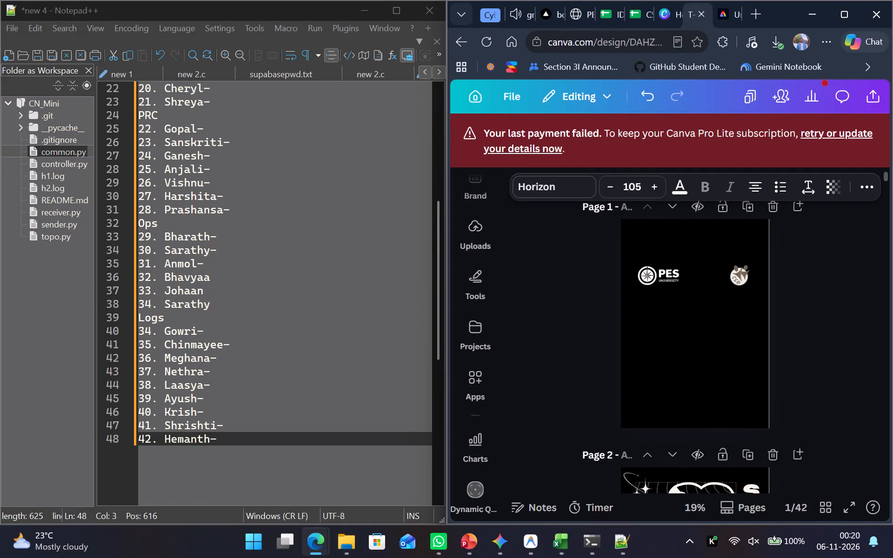
pyautogui.scroll(5, 387, 216)
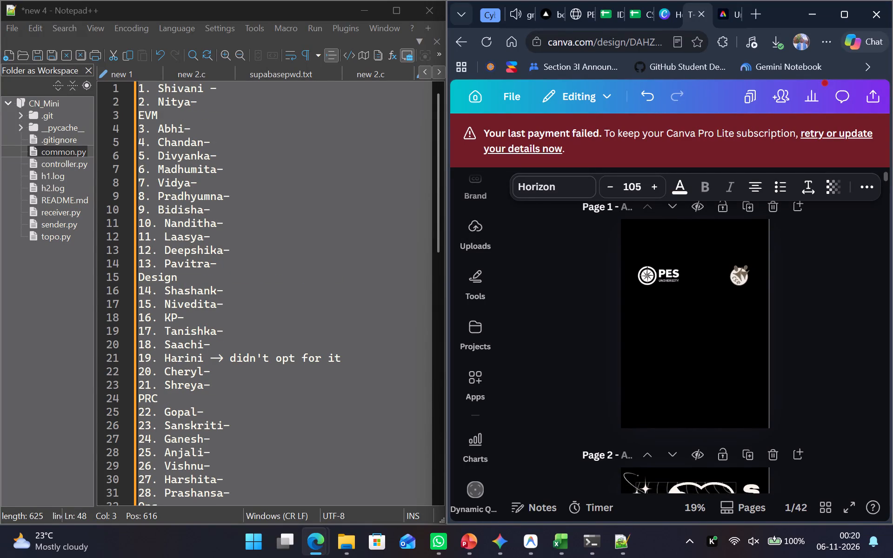
pyautogui.scroll(-1, 399, 406)
pyautogui.scroll(-1, 281, 412)
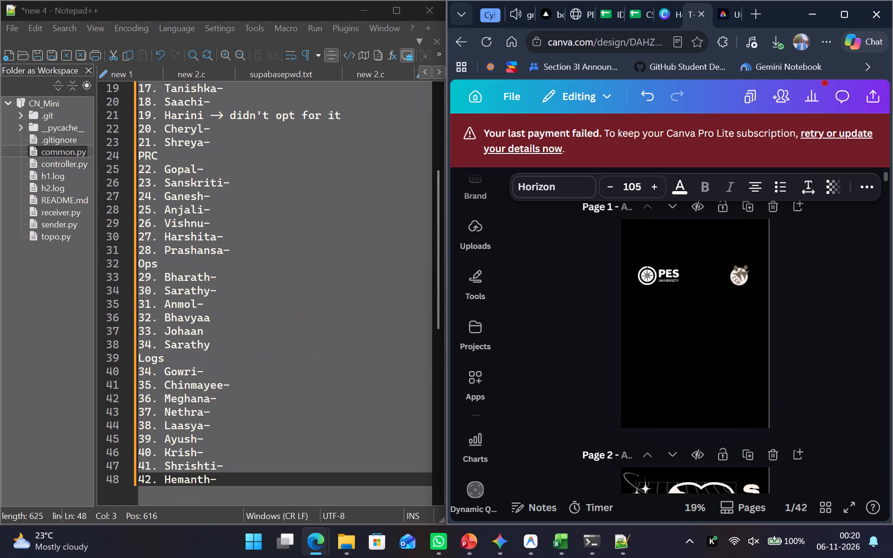
pyautogui.scroll(-1, 281, 412)
# Search the Canva poster design for "bhavyaa" and check the Ops poster pages that follow the match.
pyautogui.click(220, 315)
pyautogui.scroll(-2, 556, 376)
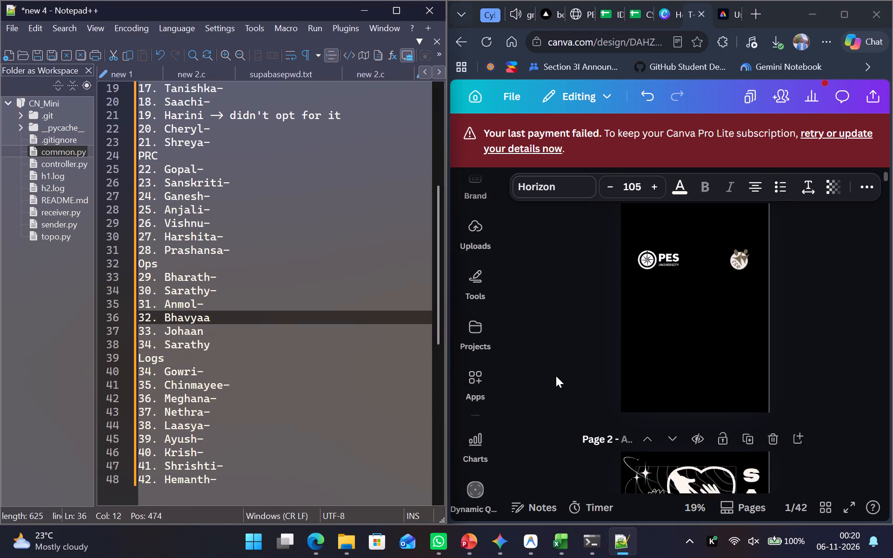
pyautogui.scroll(-5, 556, 376)
pyautogui.hotkey('ctrl', 'f')
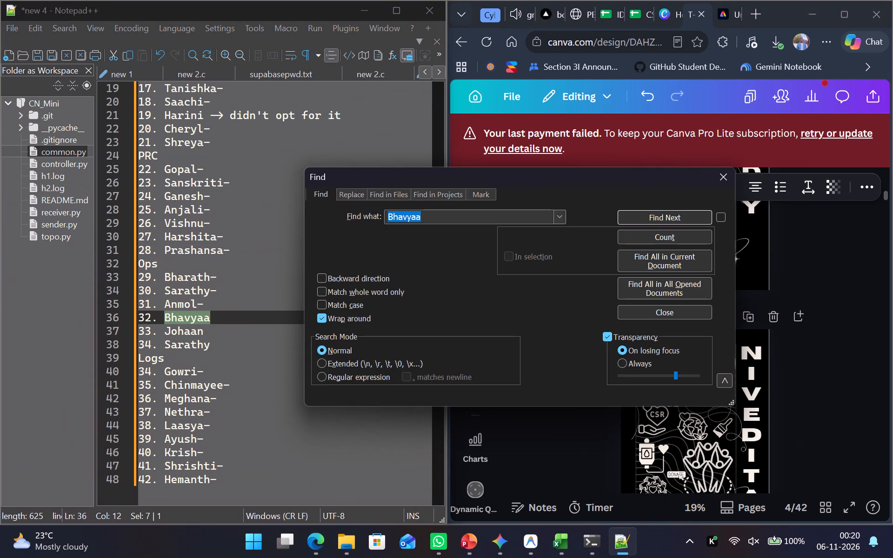
pyautogui.click(720, 184)
pyautogui.click(572, 295)
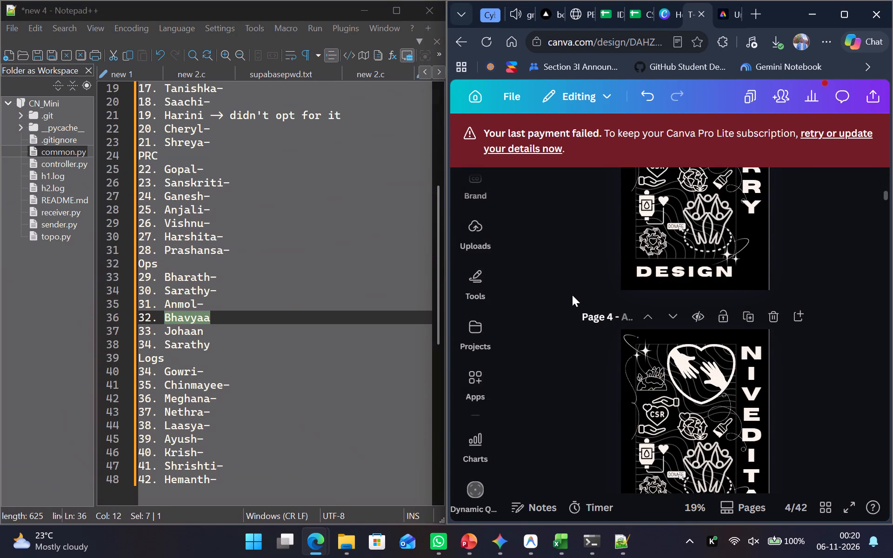
pyautogui.hotkey('ctrl', 'f')
pyautogui.write('bh')
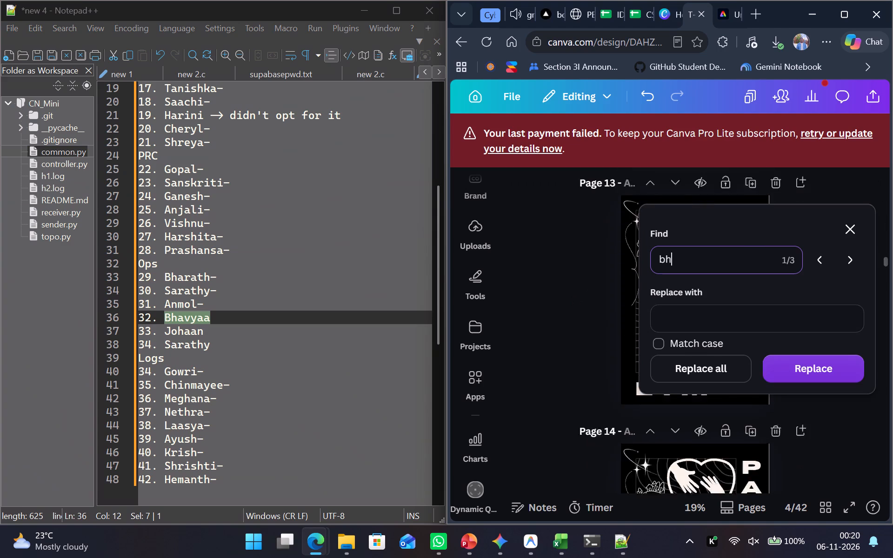
pyautogui.press('a')
pyautogui.press('v')
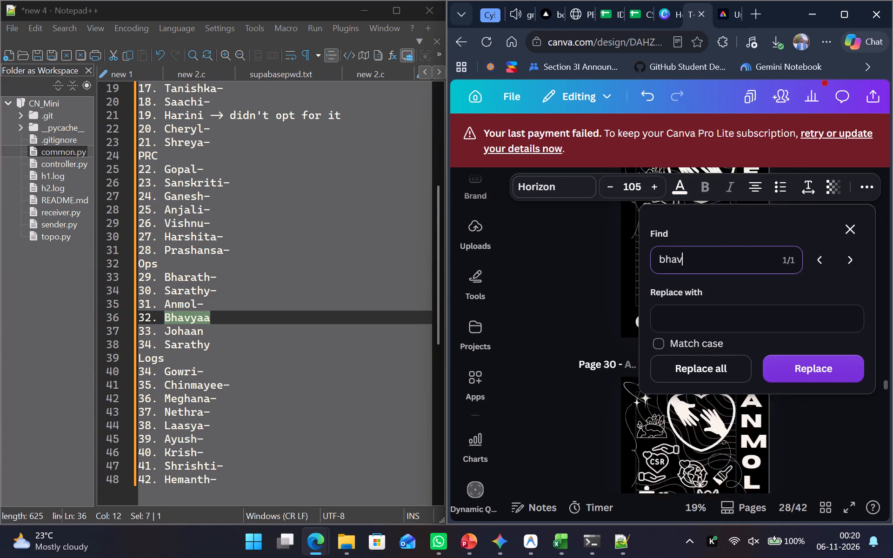
pyautogui.write('yaa')
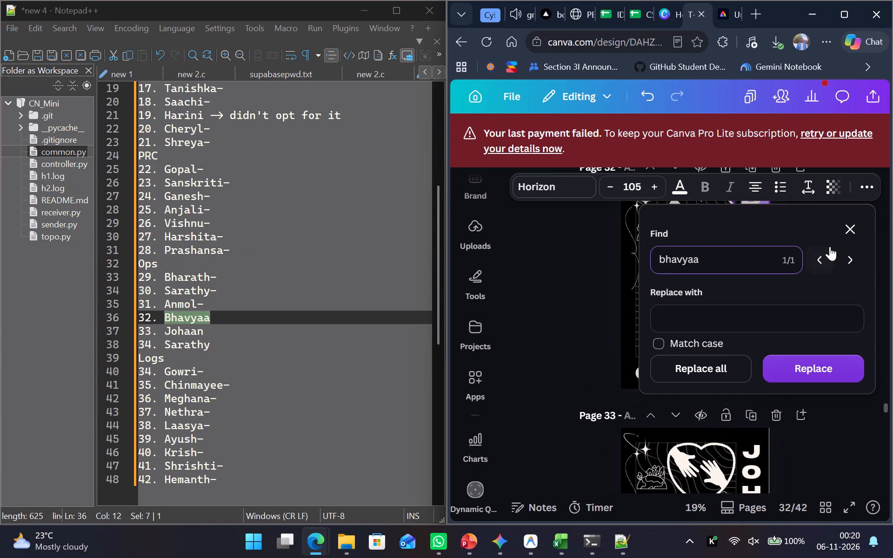
pyautogui.click(847, 237)
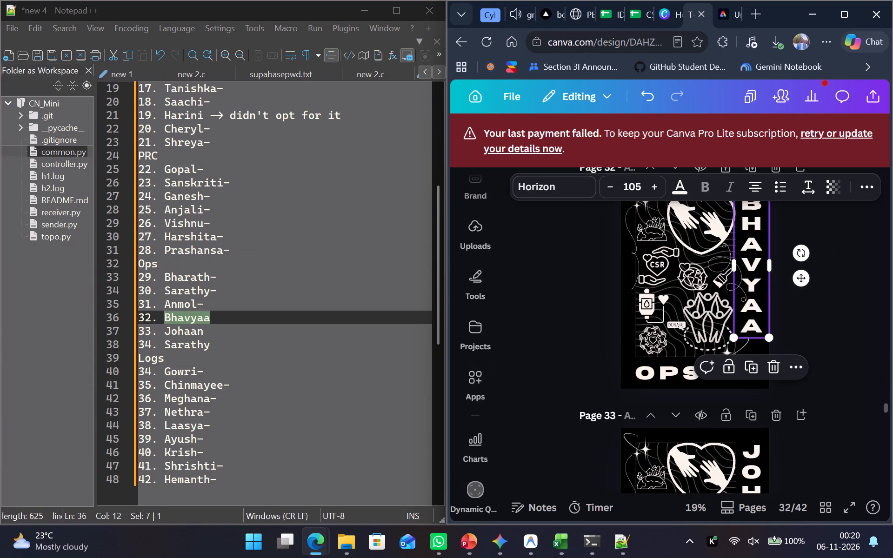
pyautogui.scroll(-1, 563, 348)
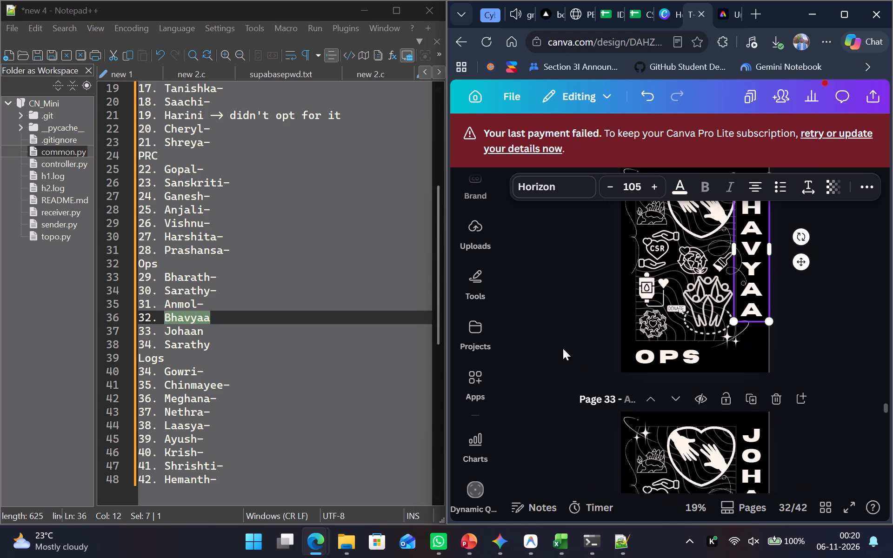
pyautogui.scroll(-1, 563, 348)
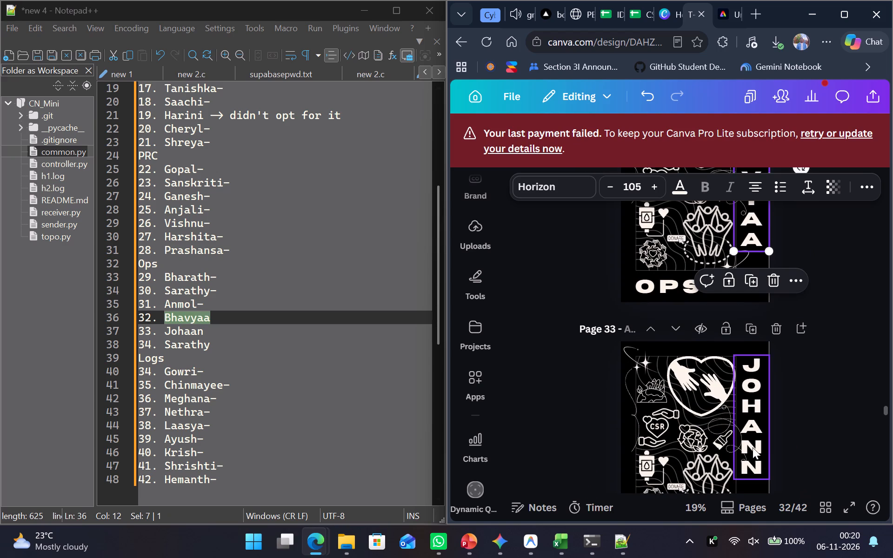
# Correct the vertical name on the page 33 Ops poster to read JOHAAN.
pyautogui.doubleClick(751, 447)
pyautogui.press('Delete')
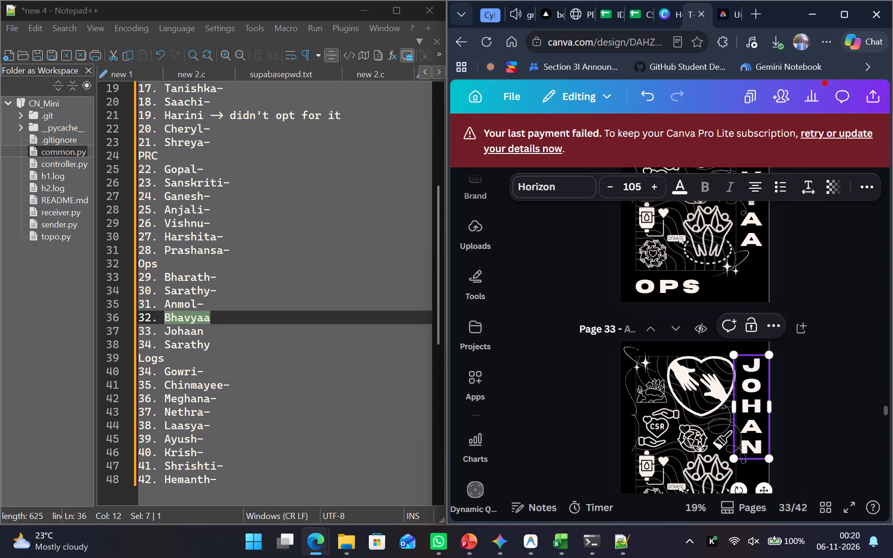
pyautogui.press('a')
pyautogui.click(585, 421)
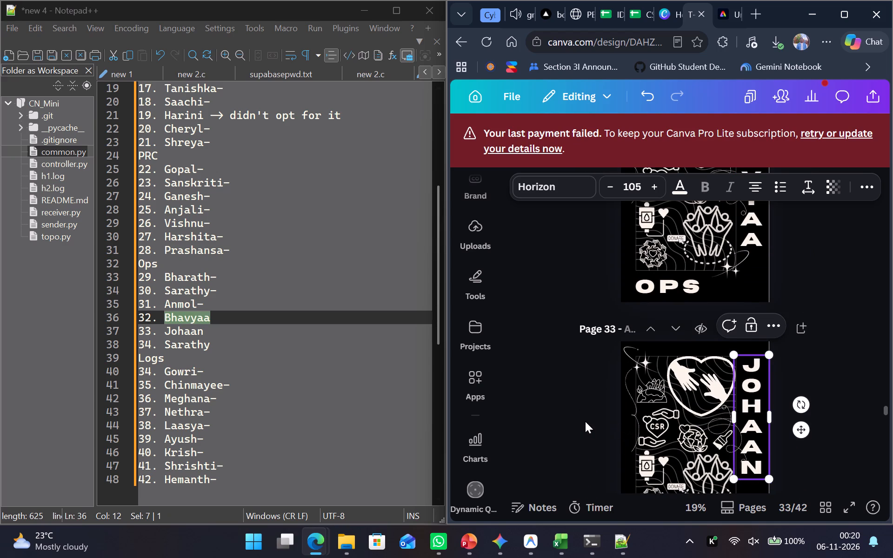
# Look over the poster pages after page 33, and hyphen-mark the Ops list entries 33 Johaan, 32 Bhavyaa and 34 Sarathy.
pyautogui.scroll(-3, 585, 421)
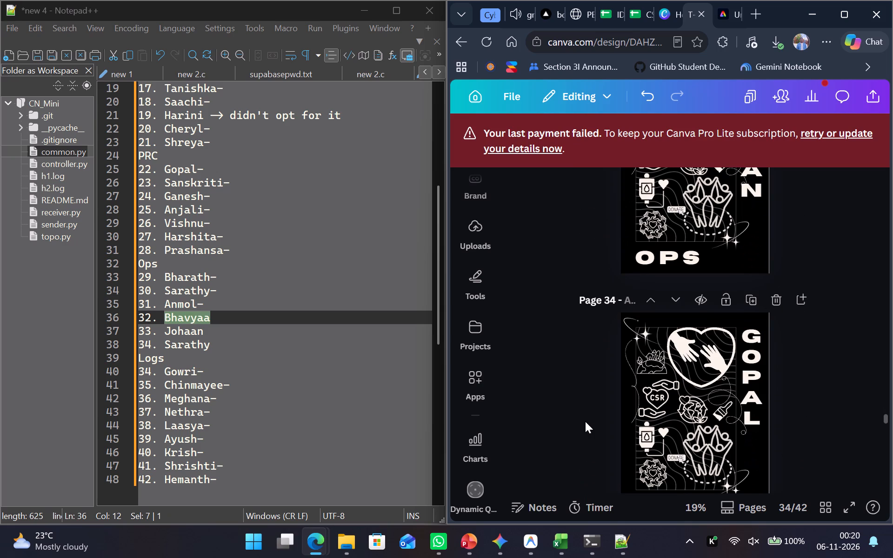
pyautogui.scroll(-3, 585, 421)
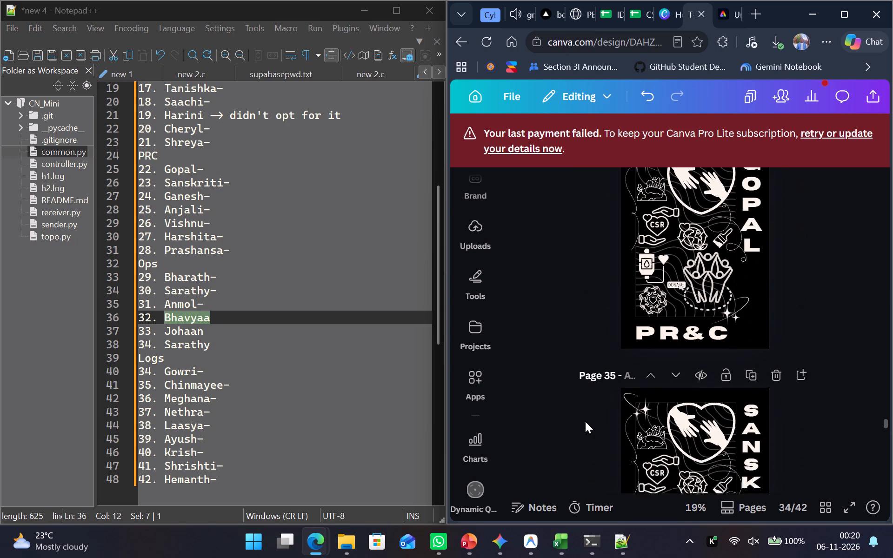
pyautogui.scroll(-1, 585, 421)
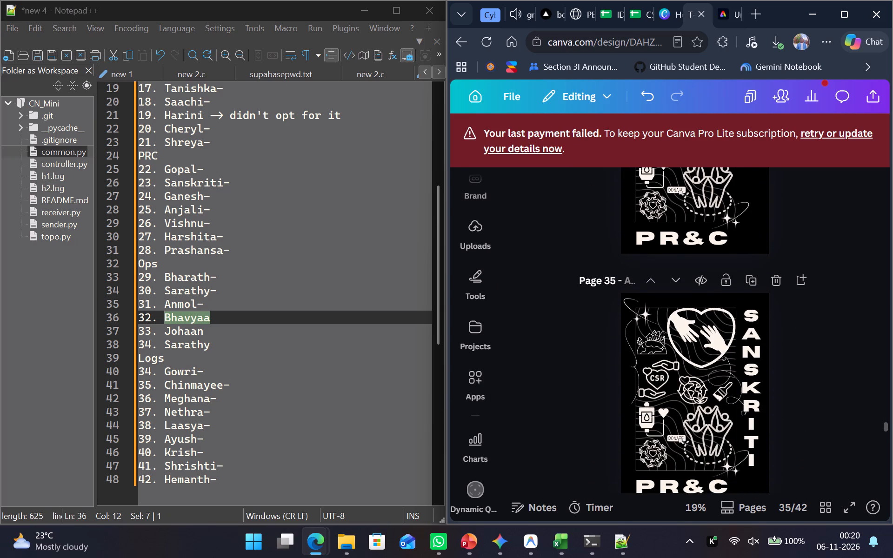
pyautogui.click(291, 333)
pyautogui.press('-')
pyautogui.press('Up')
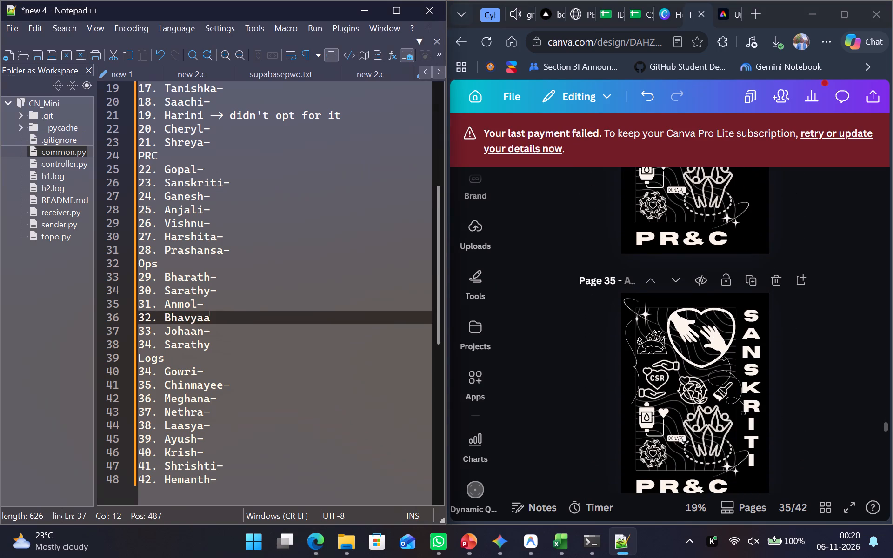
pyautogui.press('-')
pyautogui.press('Down')
pyautogui.press('Down')
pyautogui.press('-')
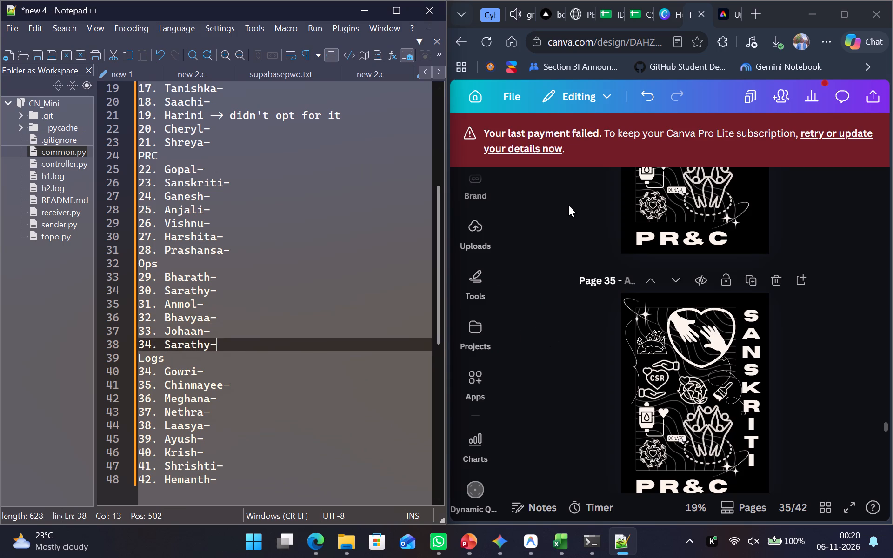
# Return to page 1 of the poster design, dismiss the chat notification and check the first Design poster pages against the name list.
pyautogui.scroll(20, 568, 205)
pyautogui.scroll(20, 568, 205)
pyautogui.scroll(9, 568, 205)
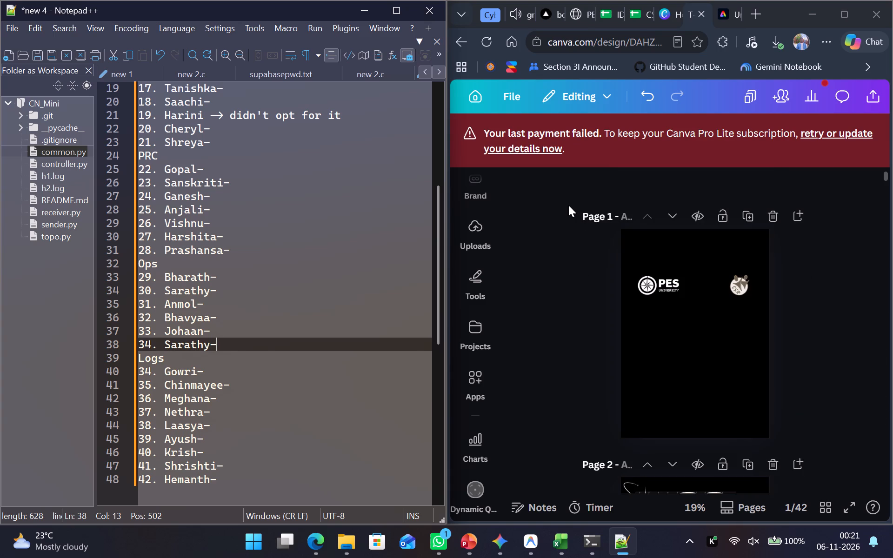
pyautogui.scroll(-2, 621, 423)
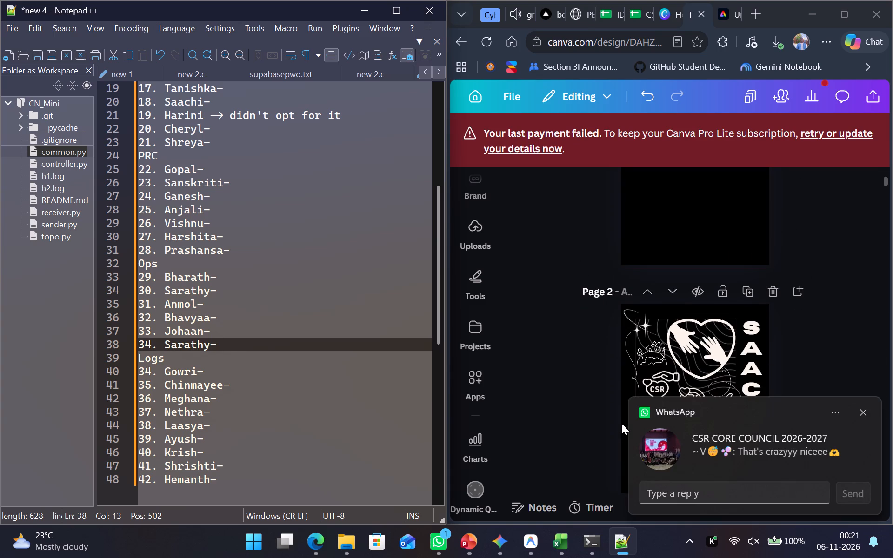
pyautogui.moveTo(700, 450); pyautogui.dragTo(892, 442)
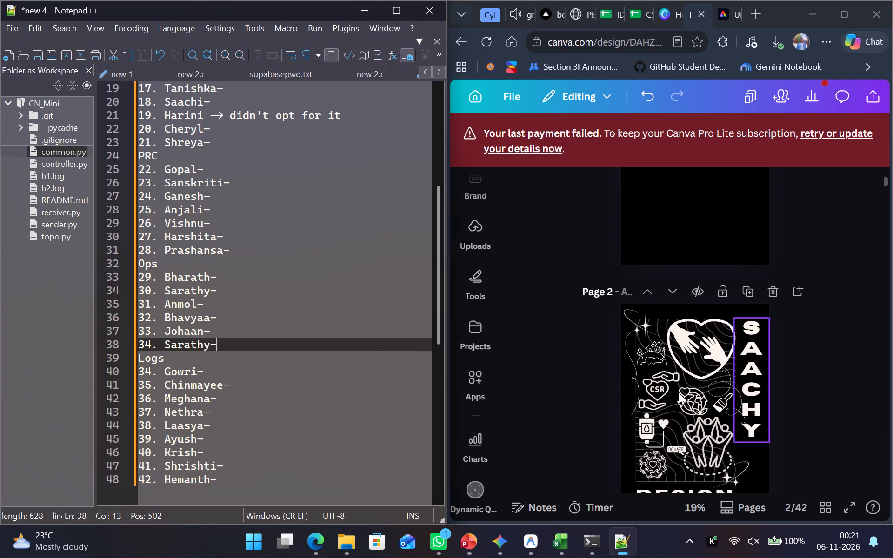
pyautogui.scroll(-2, 593, 372)
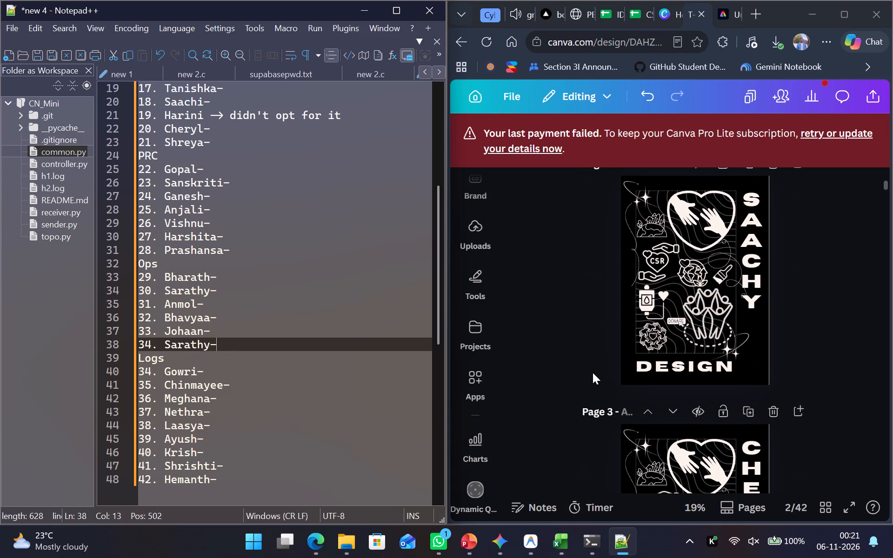
pyautogui.scroll(-1, 593, 372)
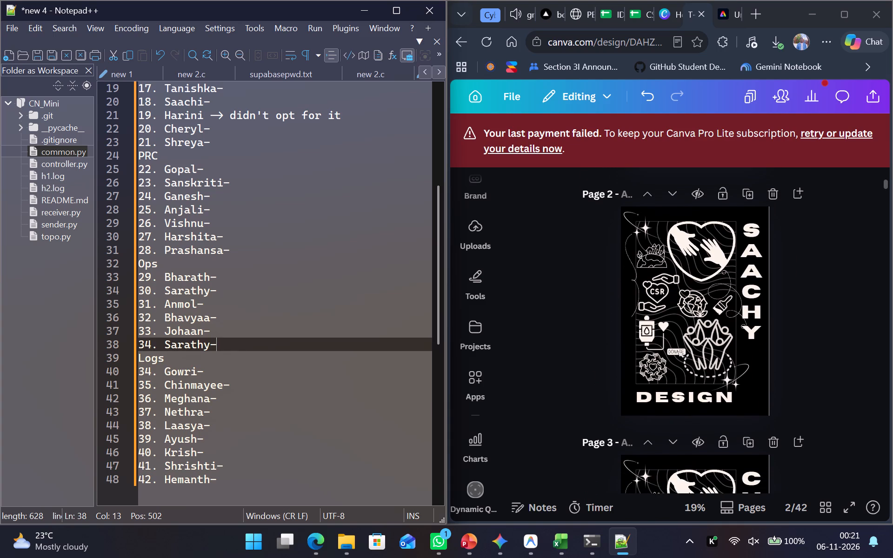
pyautogui.scroll(-1, 593, 372)
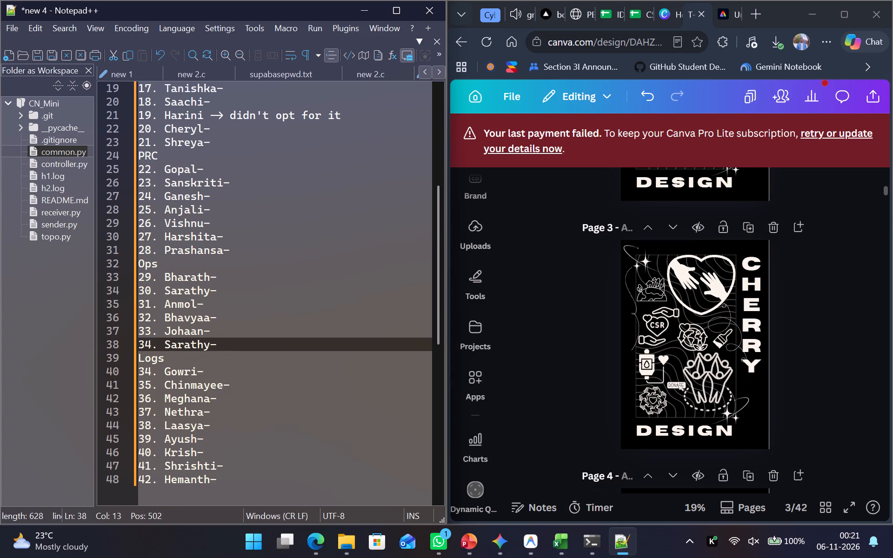
# Examine the Design poster pages from page 3 up to the first EVM poster on page 9.
pyautogui.scroll(-4, 593, 372)
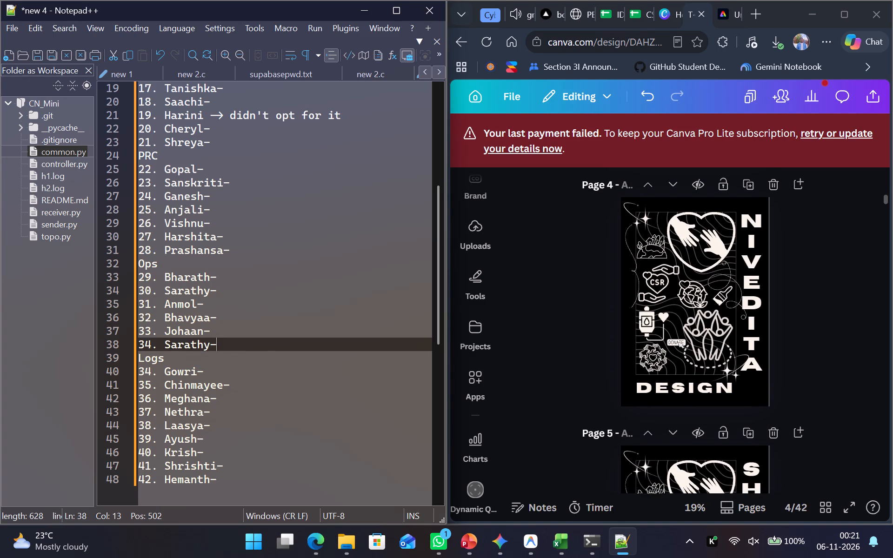
pyautogui.scroll(-2, 593, 372)
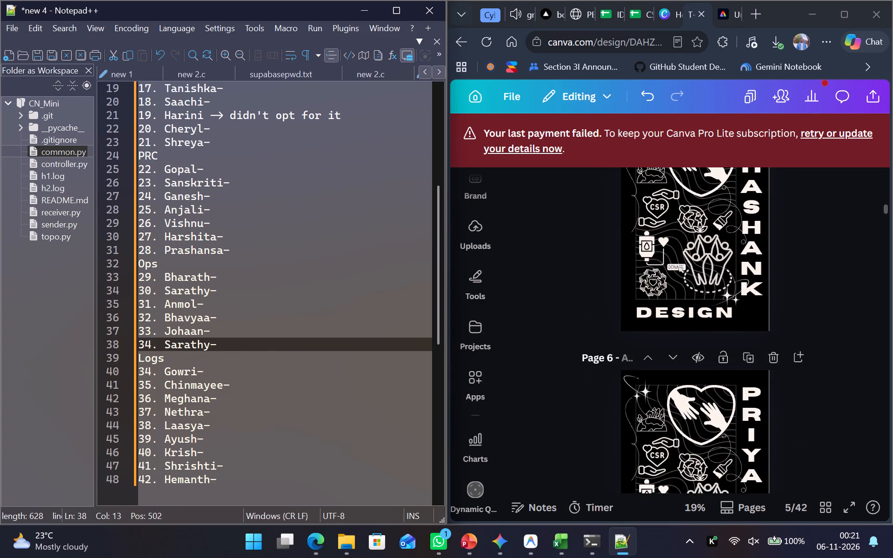
pyautogui.scroll(-3, 593, 372)
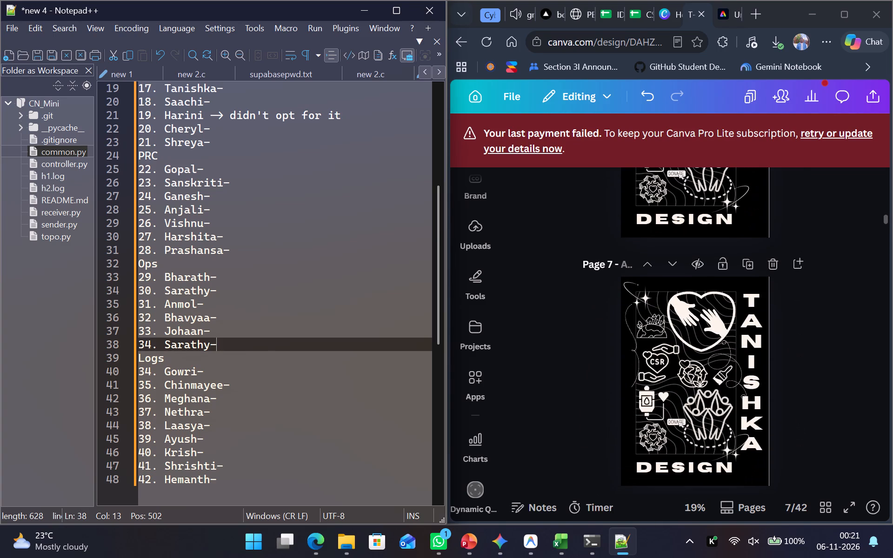
pyautogui.scroll(-3, 593, 372)
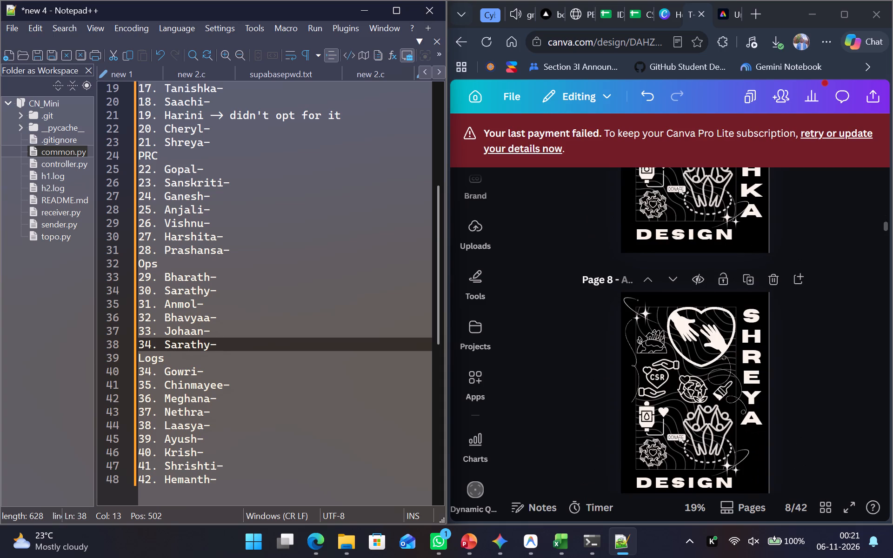
pyautogui.scroll(-2, 593, 372)
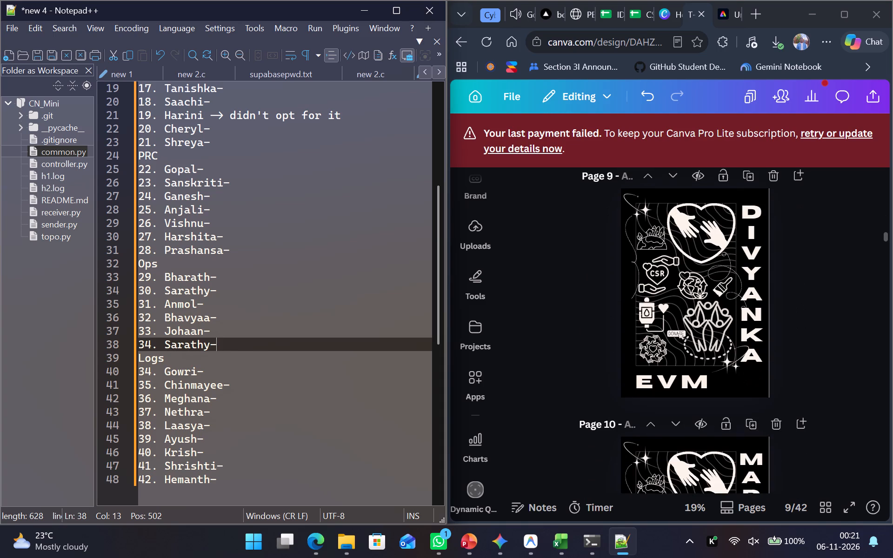
pyautogui.scroll(-2, 593, 372)
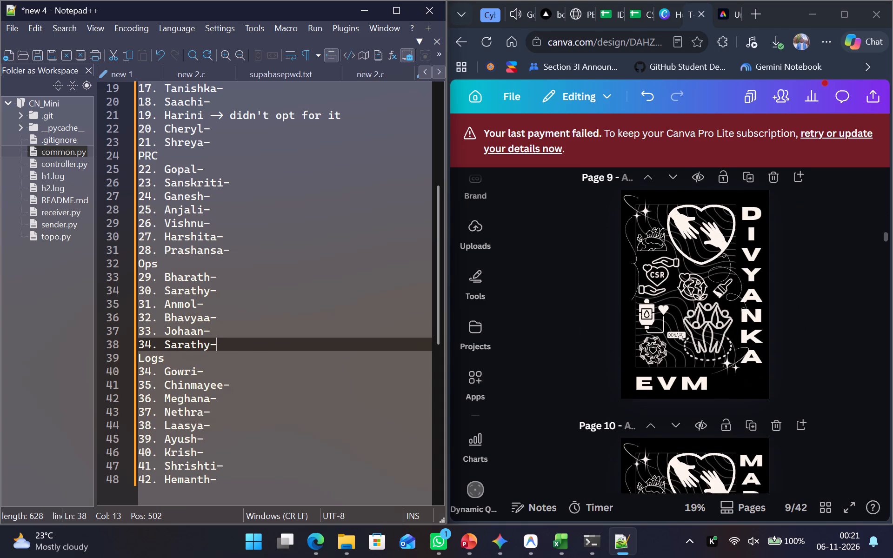
pyautogui.scroll(-1, 593, 372)
# Compare the Design and EVM poster pages, from page 1 through page 12, with the name list from its beginning.
pyautogui.scroll(10, 586, 339)
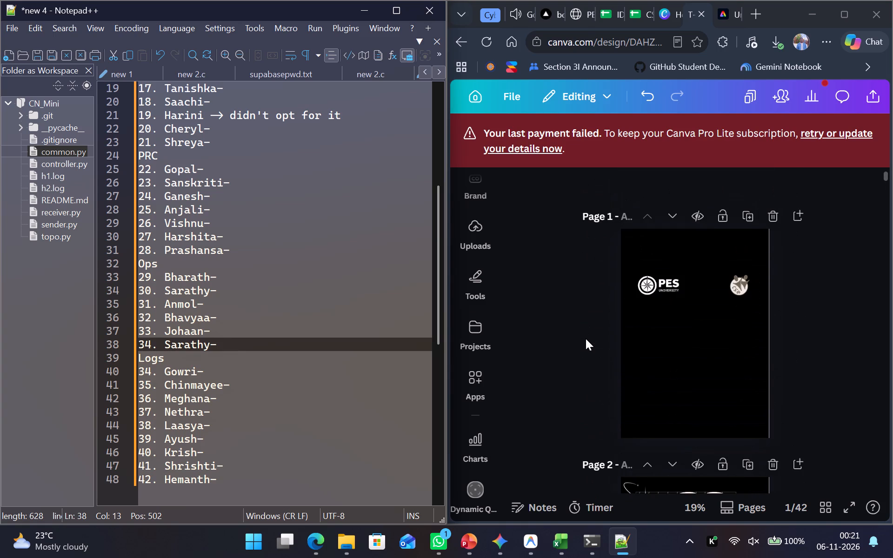
pyautogui.scroll(4, 586, 339)
pyautogui.scroll(7, 301, 278)
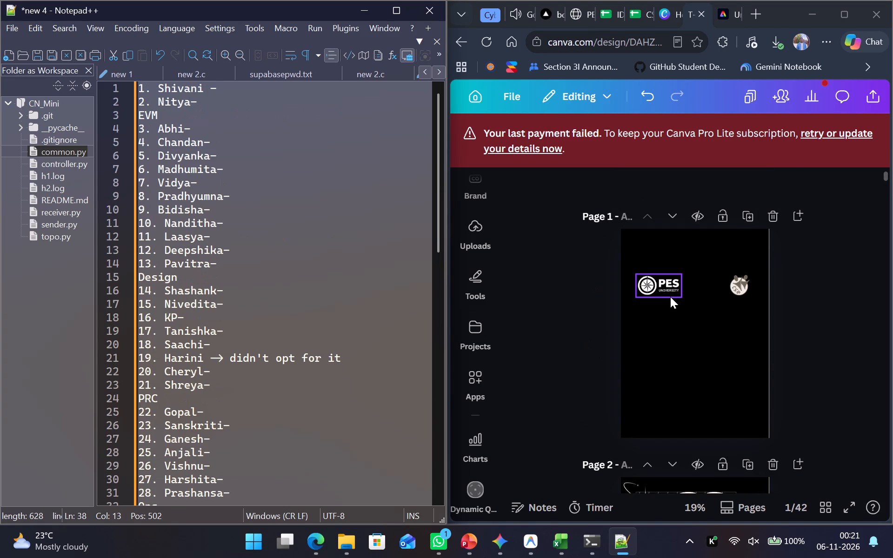
pyautogui.scroll(-6, 670, 297)
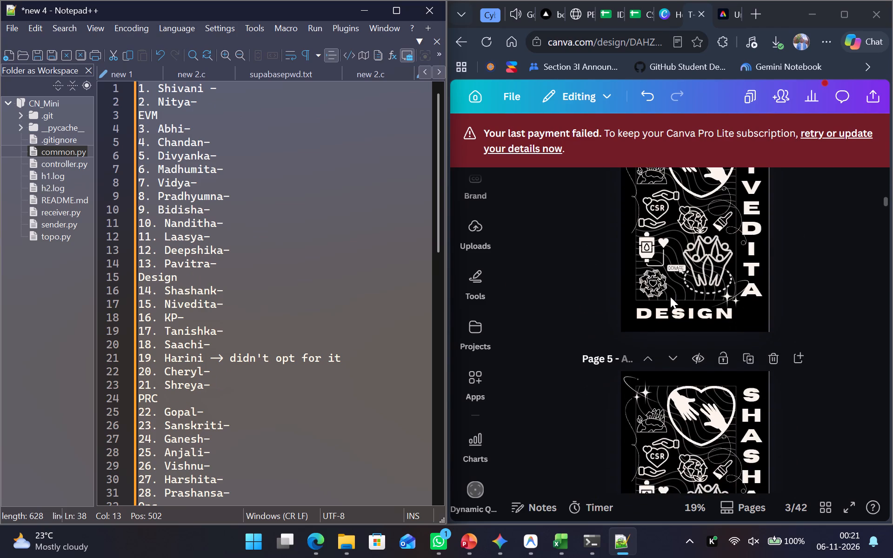
pyautogui.scroll(-4, 670, 297)
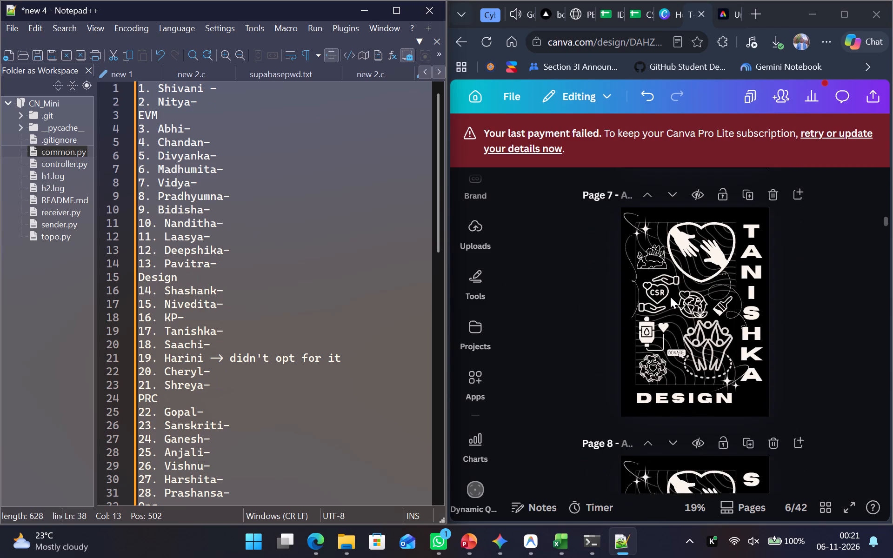
pyautogui.scroll(-4, 670, 297)
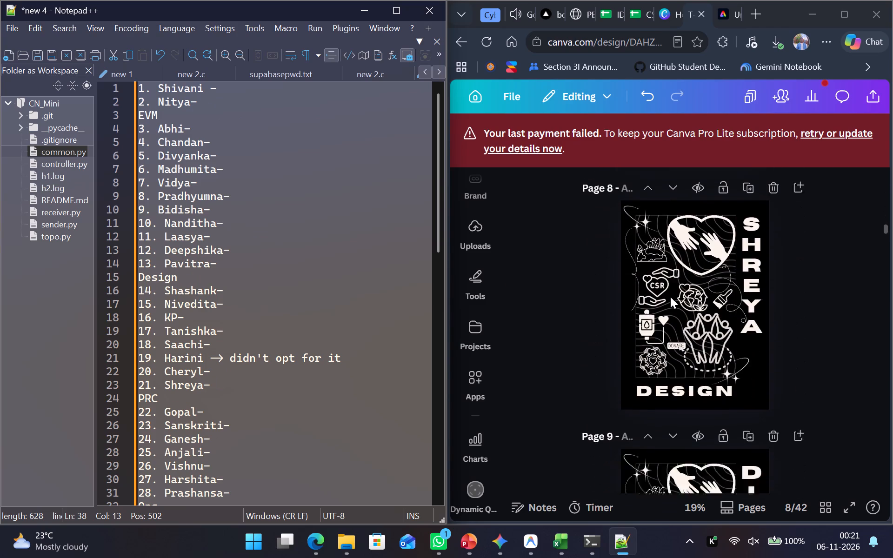
pyautogui.scroll(-3, 670, 297)
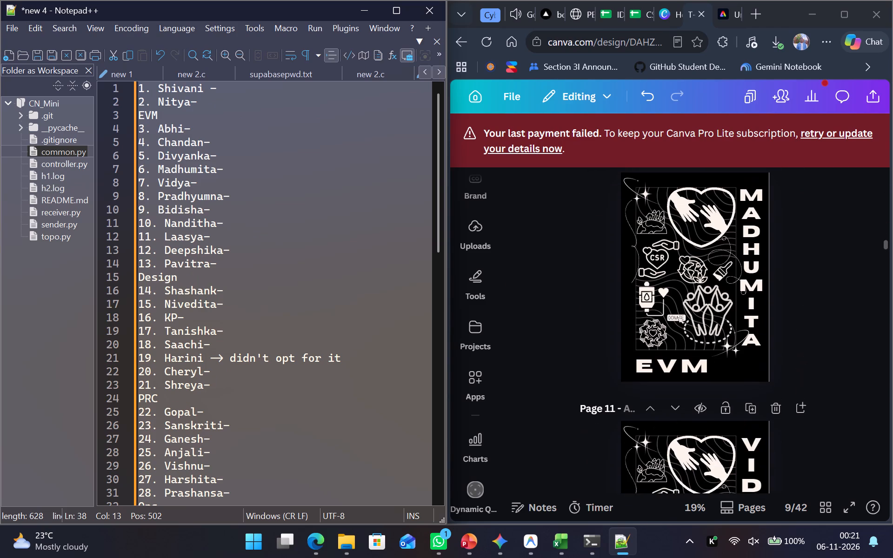
pyautogui.scroll(-2, 670, 297)
pyautogui.scroll(1, 670, 297)
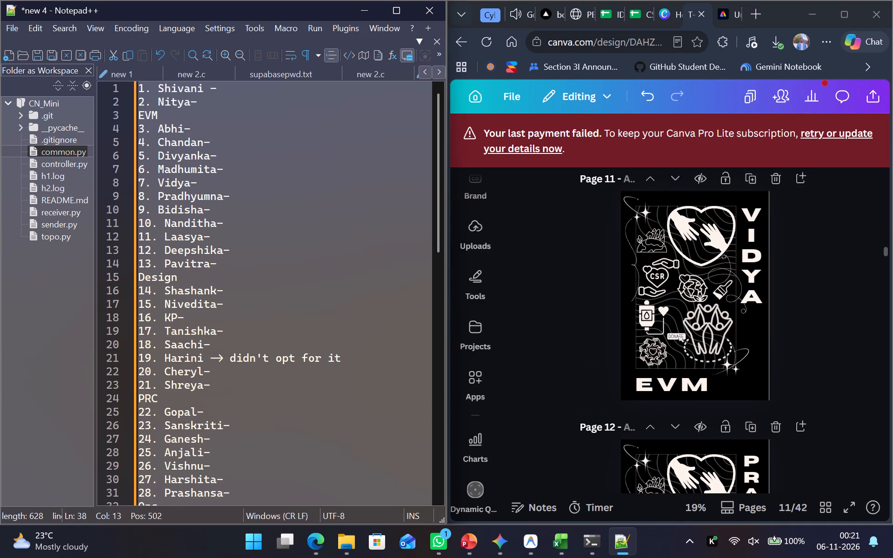
pyautogui.scroll(-2, 670, 297)
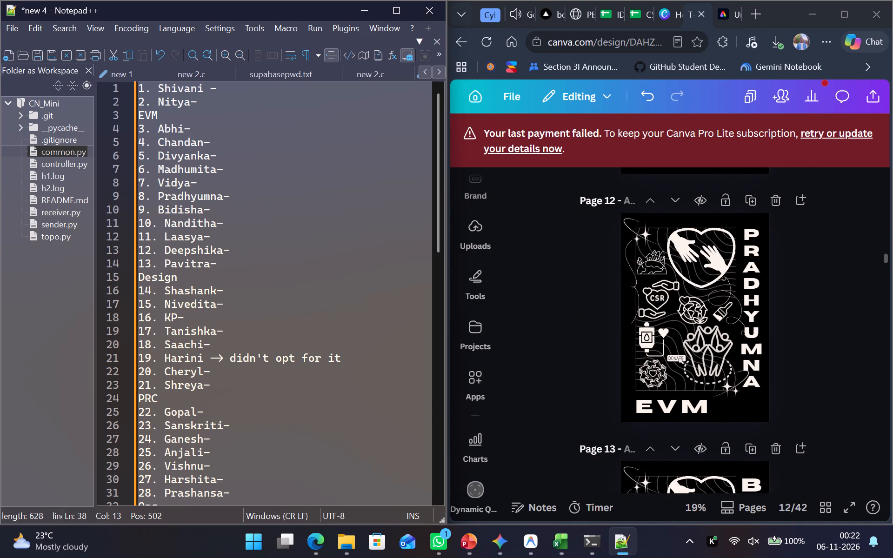
pyautogui.scroll(-1, 670, 297)
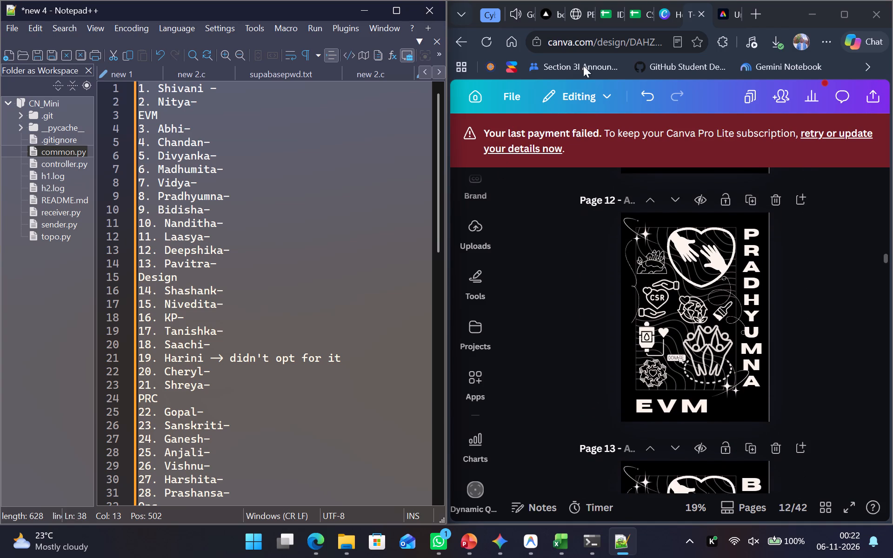
# Close the YouTube Music page and agree to leave the site.
pyautogui.click(525, 12)
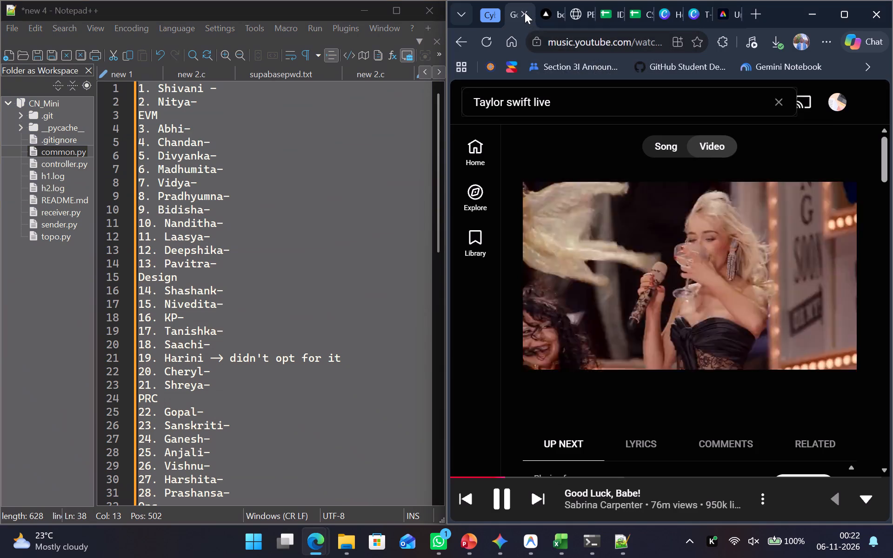
pyautogui.hotkey('ctrl', 'w')
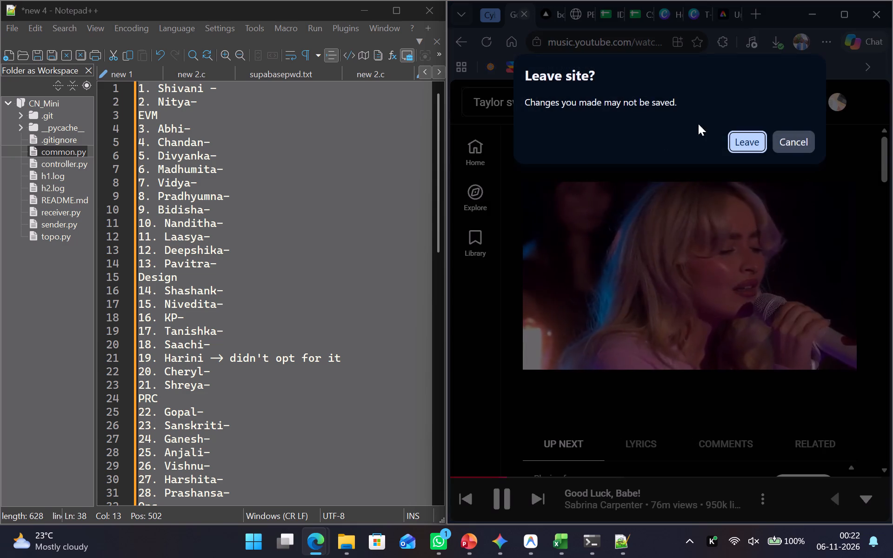
pyautogui.click(760, 147)
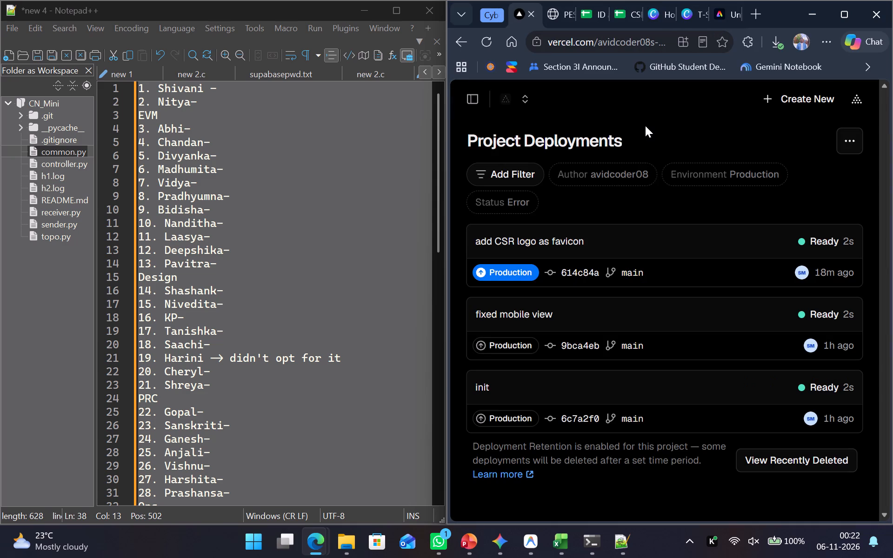
# Open the csr-bdc.vercel.app blood drive site and reload it.
pyautogui.click(557, 15)
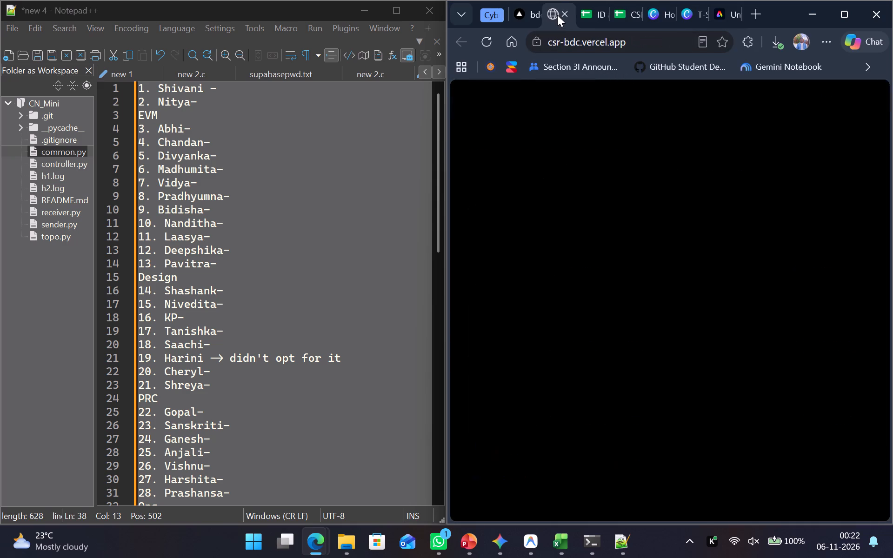
pyautogui.hotkey('ctrl', 'r')
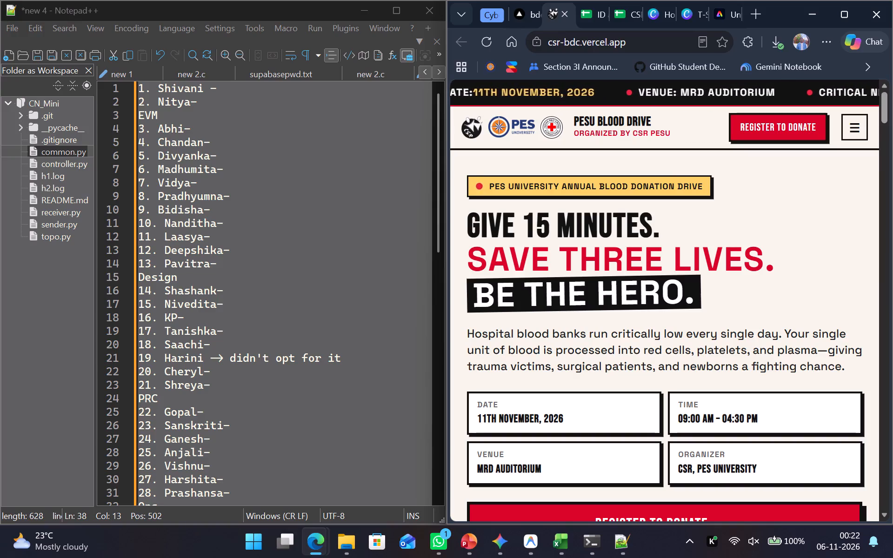
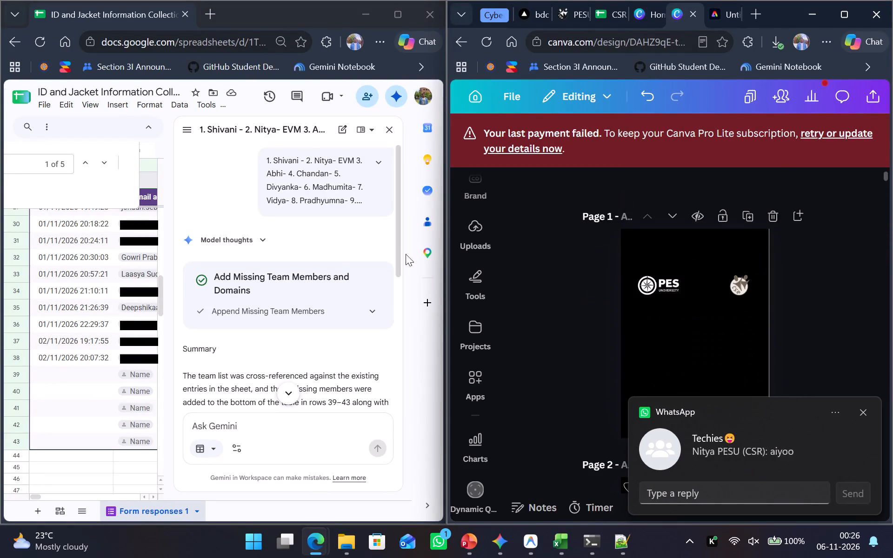
# Close the Gemini assistant beside the form responses sheet.
pyautogui.click(397, 132)
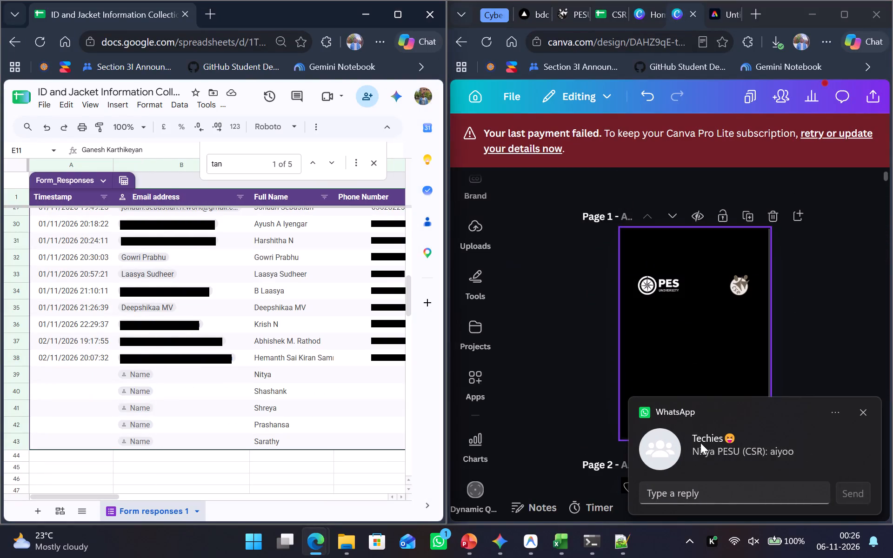
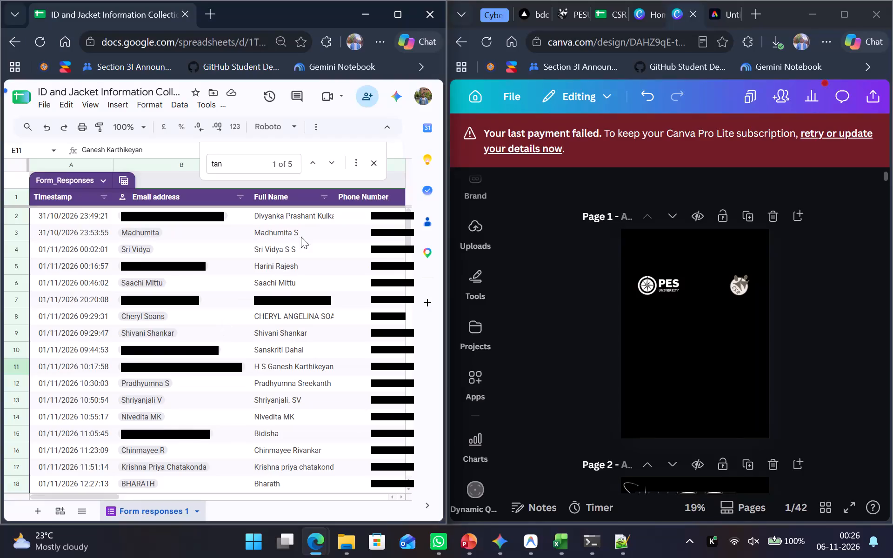
# Filter the form responses by the Domain column so that only the Design entries are listed.
pyautogui.click(294, 217)
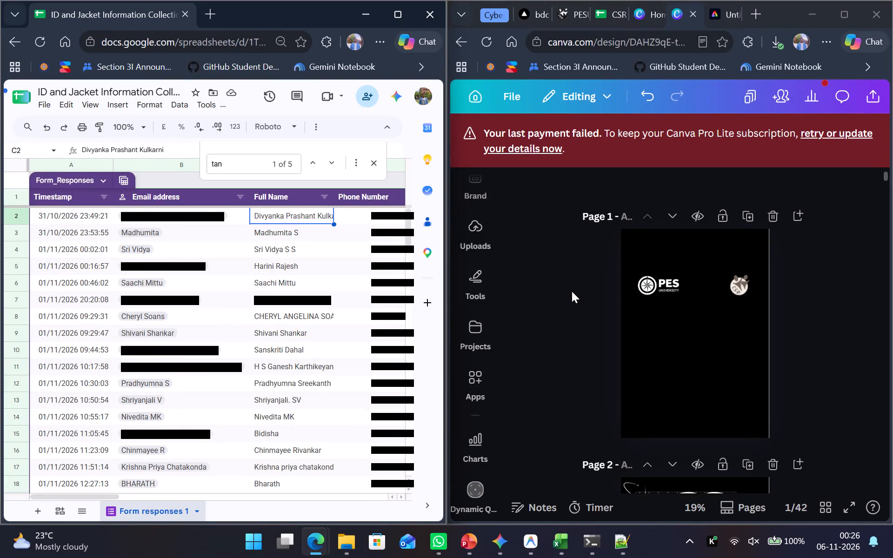
pyautogui.scroll(-3, 572, 291)
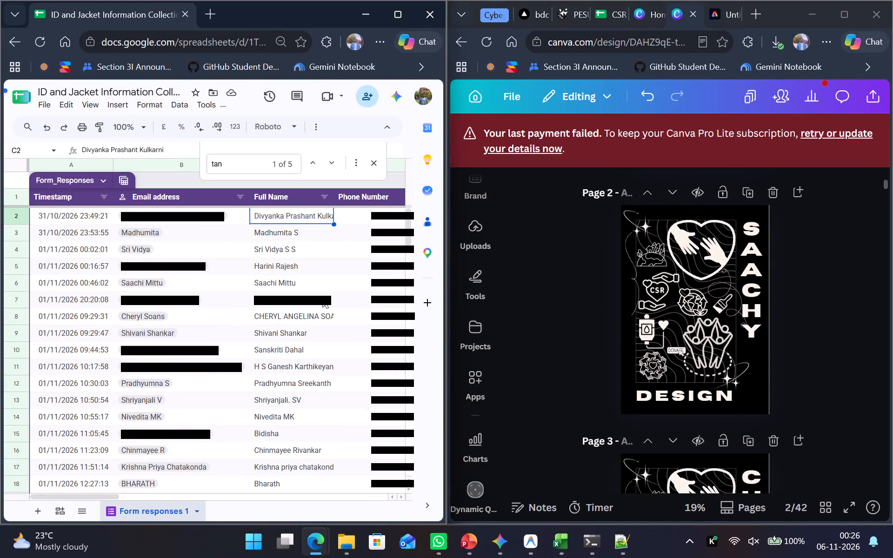
pyautogui.hscroll(-4, 322, 296)
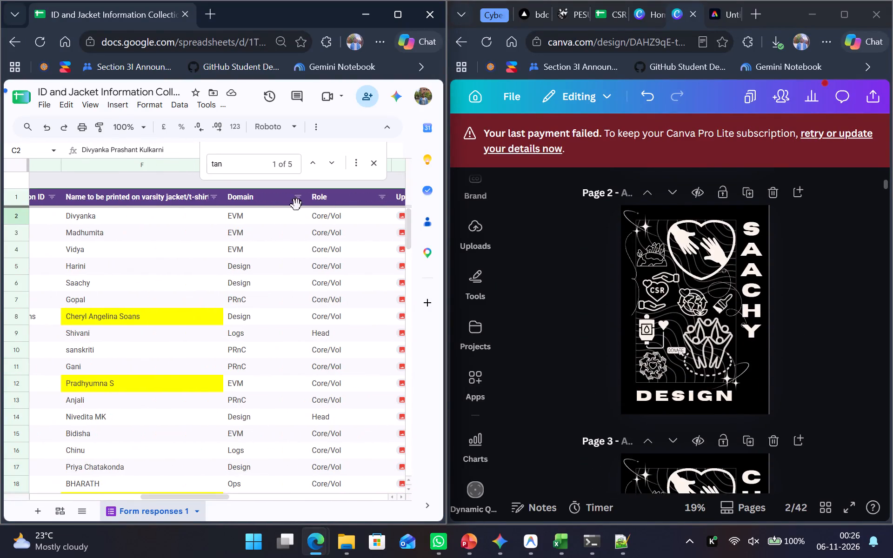
pyautogui.click(301, 199)
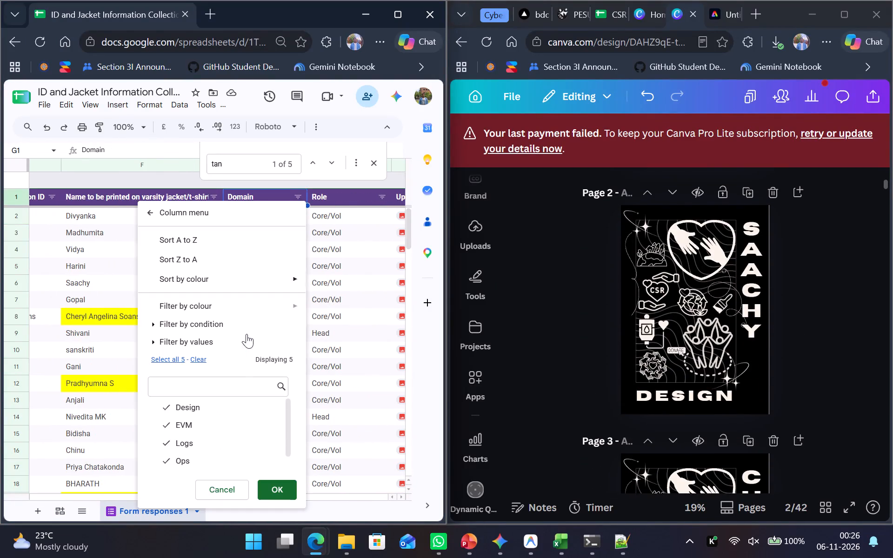
pyautogui.click(192, 356)
pyautogui.click(203, 411)
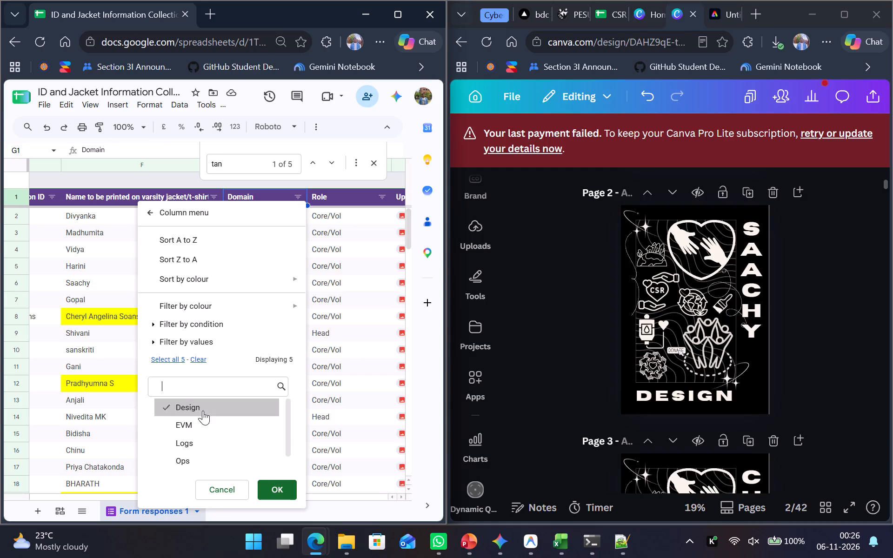
# Apply the Domain filter so that the form responses show only the Design entries.
pyautogui.click(265, 484)
# Compare the full names of the filtered Design responses with the names on the Design posters, pages 2 to 8.
pyautogui.hscroll(4, 179, 402)
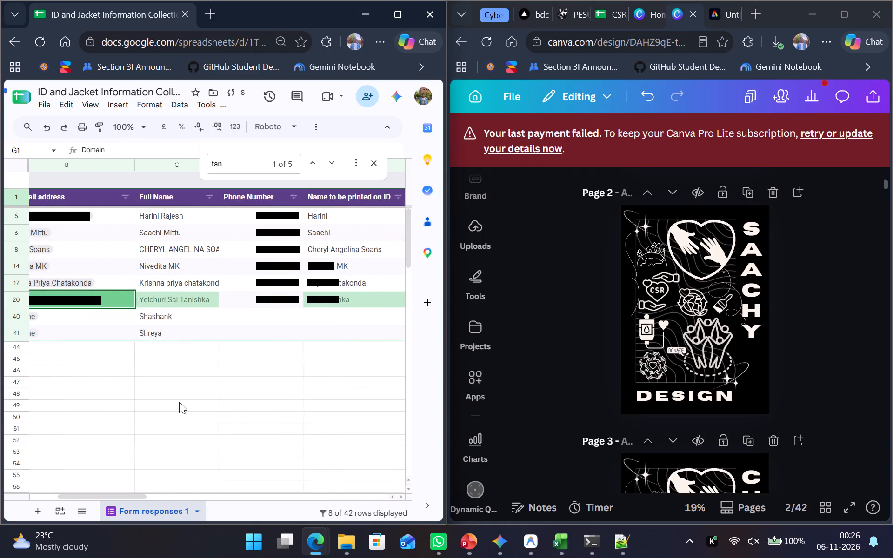
pyautogui.scroll(1, 179, 402)
pyautogui.hscroll(3, 179, 402)
pyautogui.scroll(1, 245, 322)
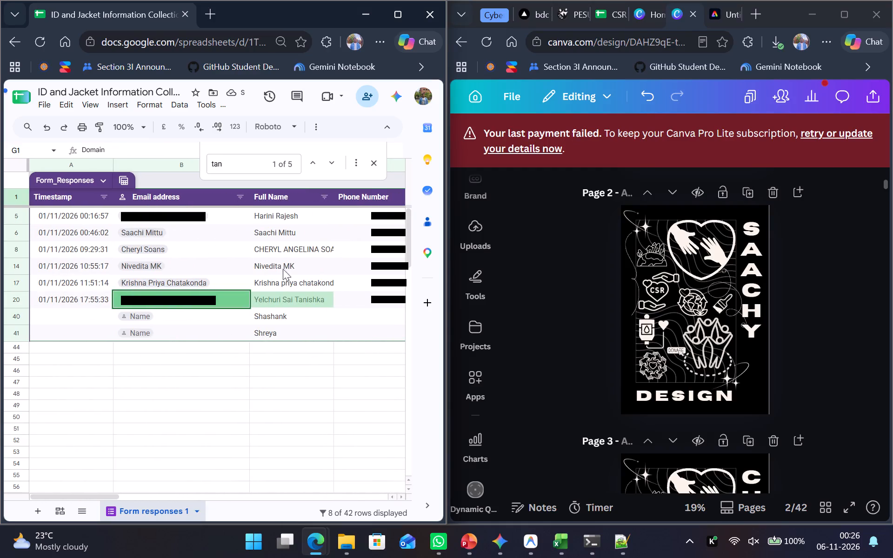
pyautogui.moveTo(273, 234); pyautogui.dragTo(280, 334)
pyautogui.scroll(-1, 580, 368)
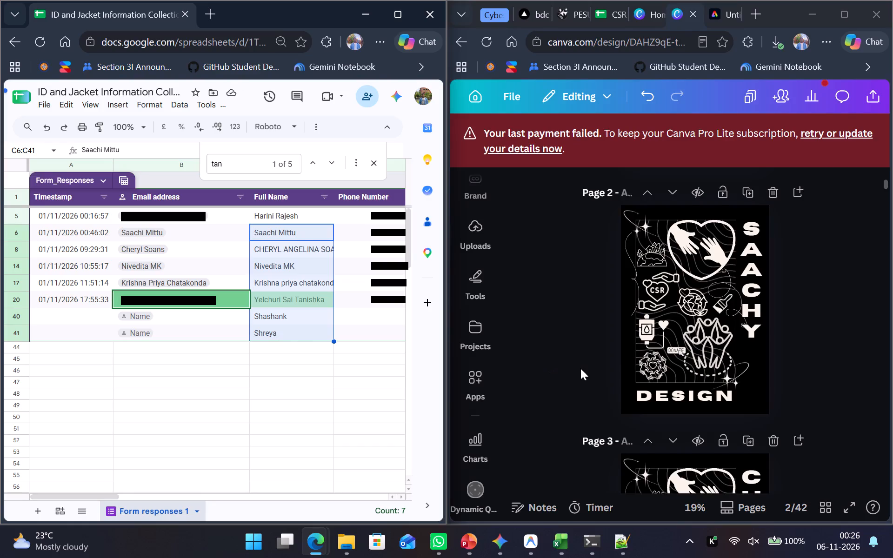
pyautogui.scroll(-3, 580, 368)
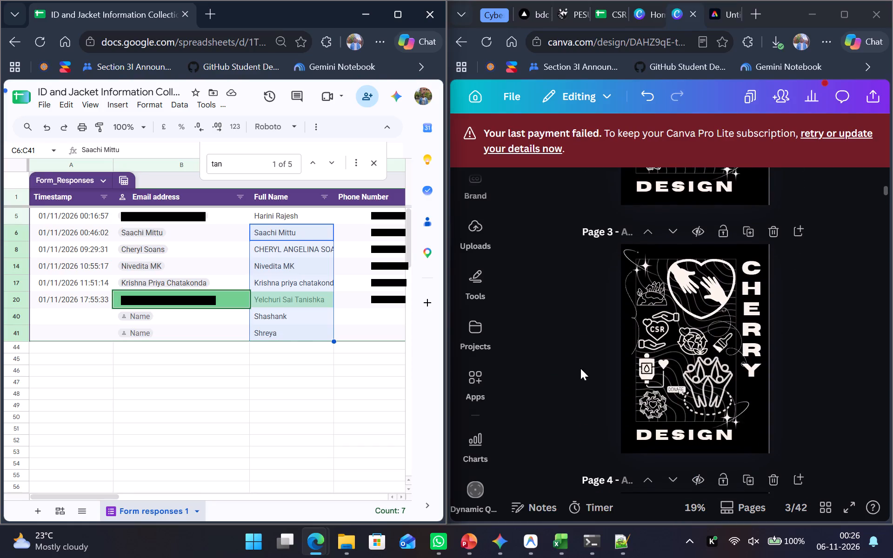
pyautogui.scroll(-3, 580, 368)
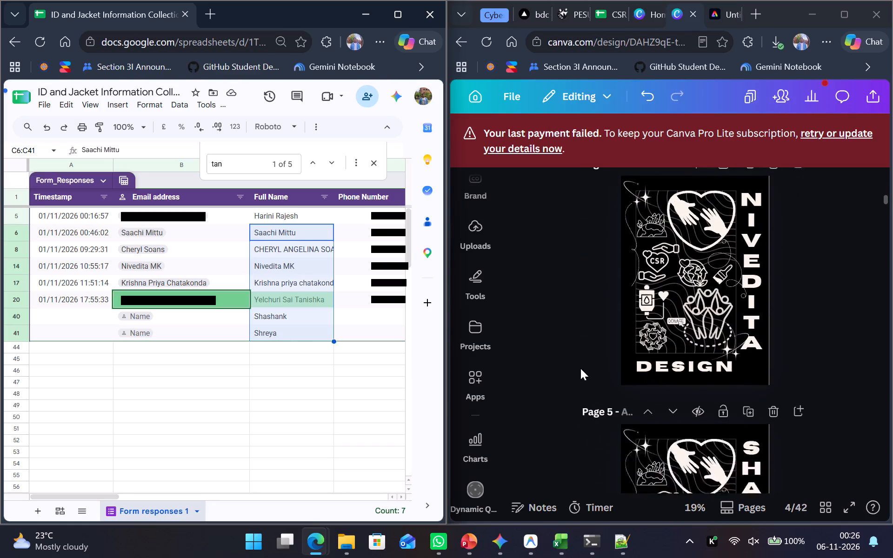
pyautogui.scroll(-3, 580, 368)
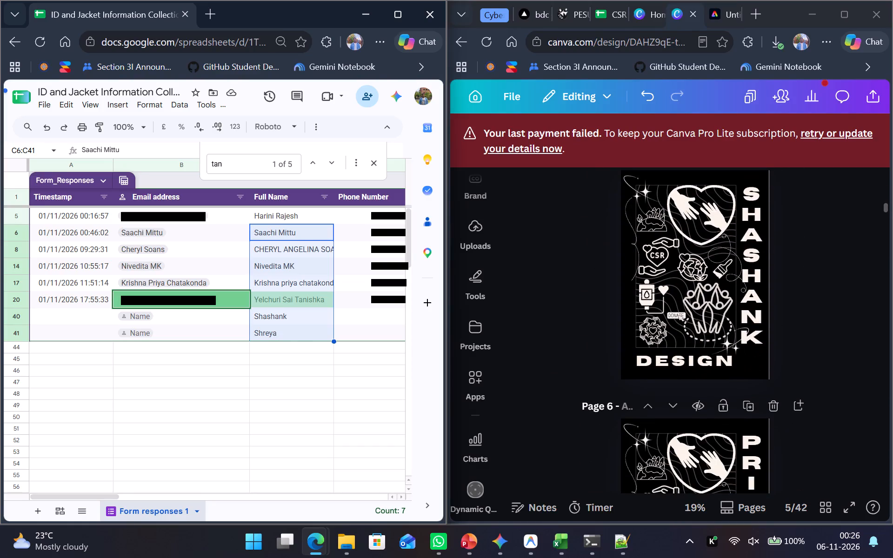
pyautogui.scroll(-4, 580, 368)
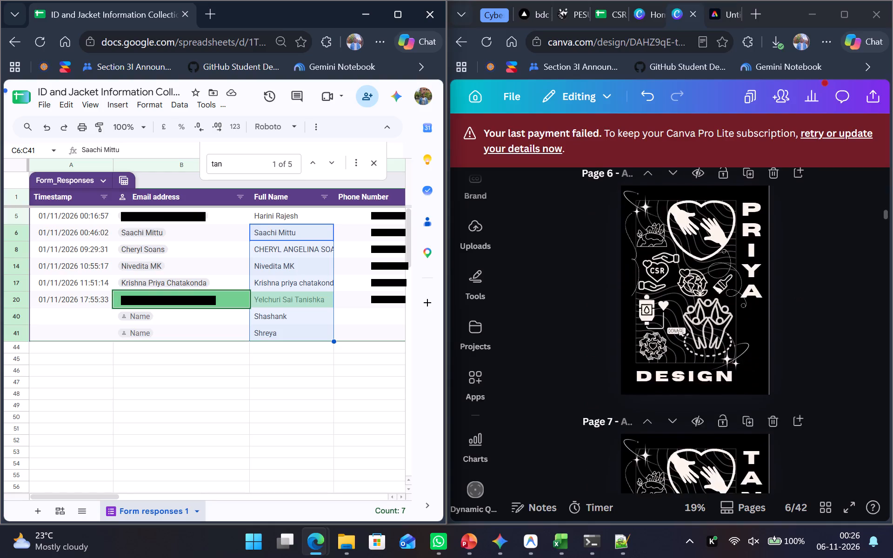
pyautogui.scroll(-3, 580, 368)
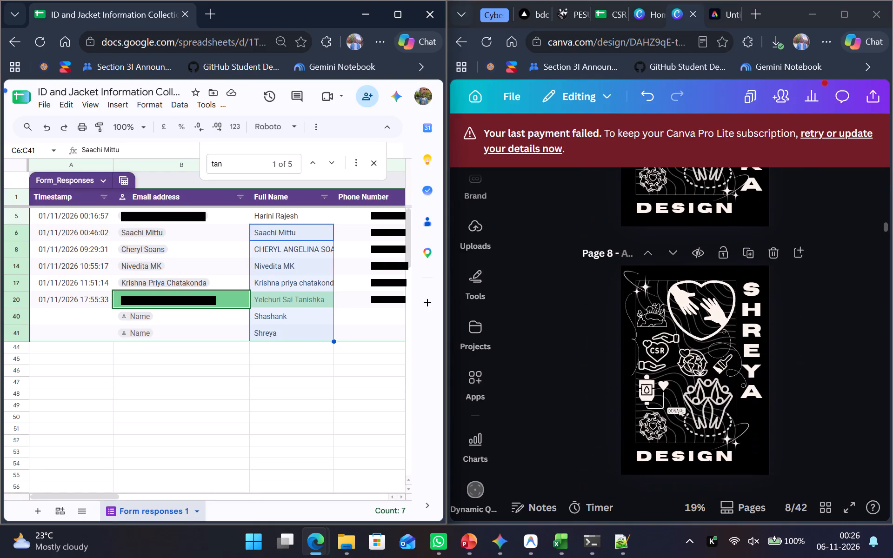
pyautogui.scroll(-1, 580, 368)
# Close the sheet's find bar and bold Saachi's entry in the Full Name column to mark it as checked.
pyautogui.click(297, 233)
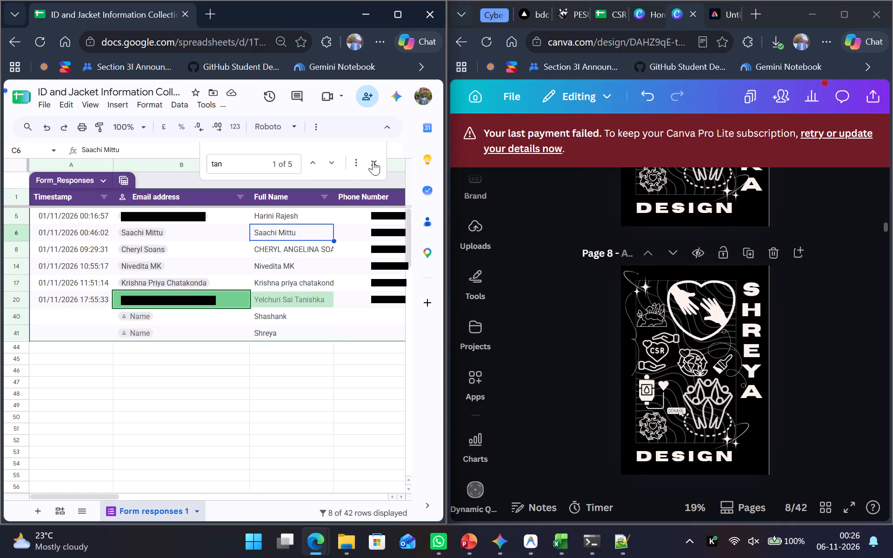
pyautogui.click(373, 164)
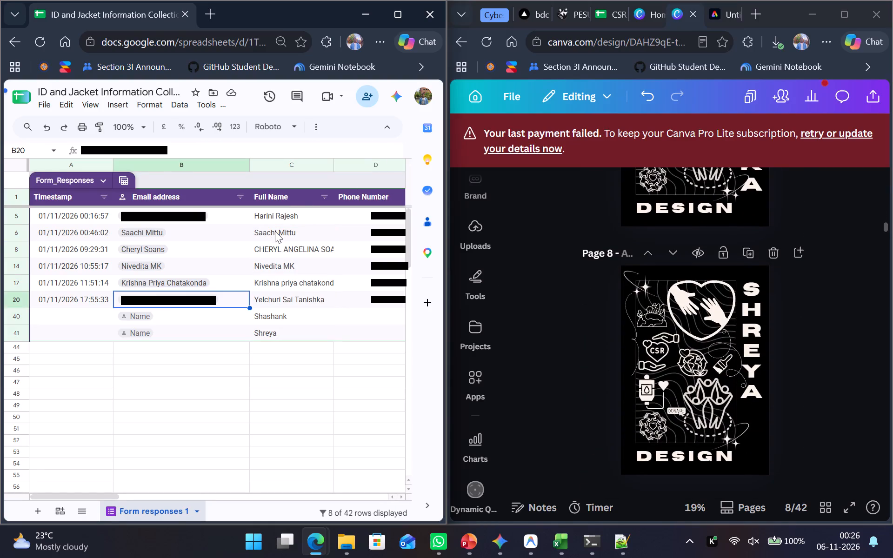
pyautogui.scroll(1, 275, 231)
pyautogui.click(290, 231)
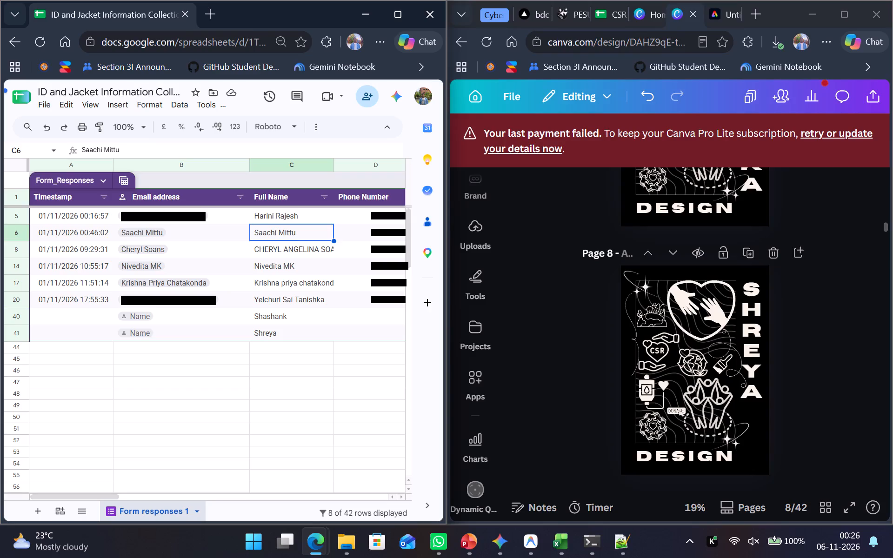
pyautogui.hotkey('ctrl', 'b')
# Check the posters on pages 2 and 3, and bold Cheryl's and Nivedita's entries in the Full Name column.
pyautogui.click(307, 250)
pyautogui.scroll(2, 592, 283)
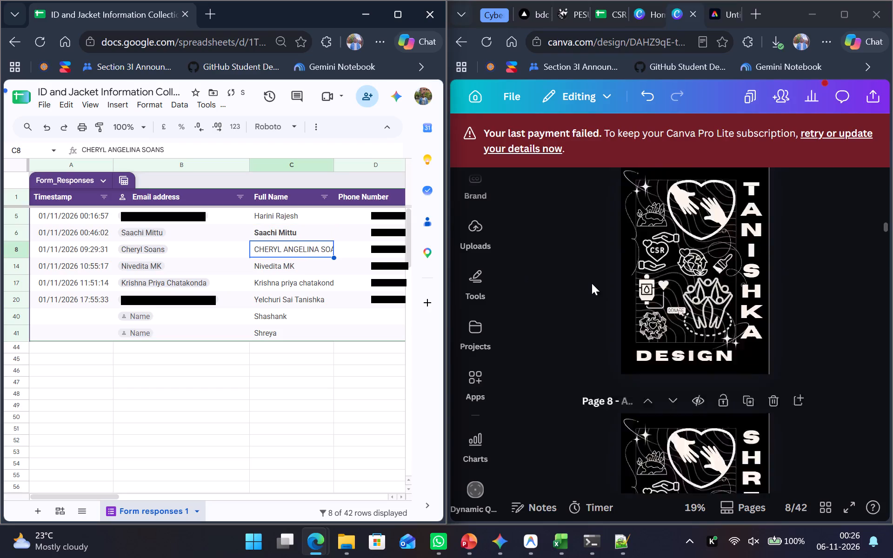
pyautogui.scroll(8, 592, 283)
pyautogui.scroll(-1, 592, 283)
pyautogui.scroll(2, 592, 283)
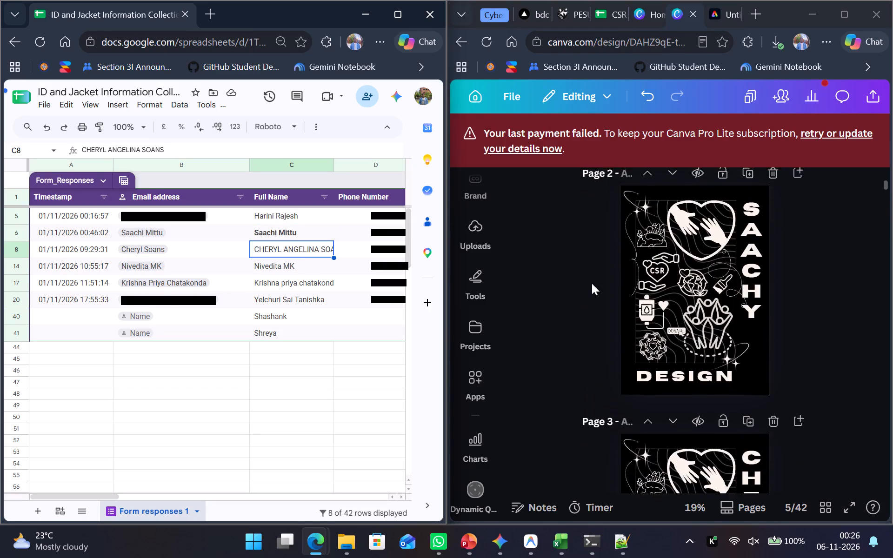
pyautogui.scroll(1, 592, 283)
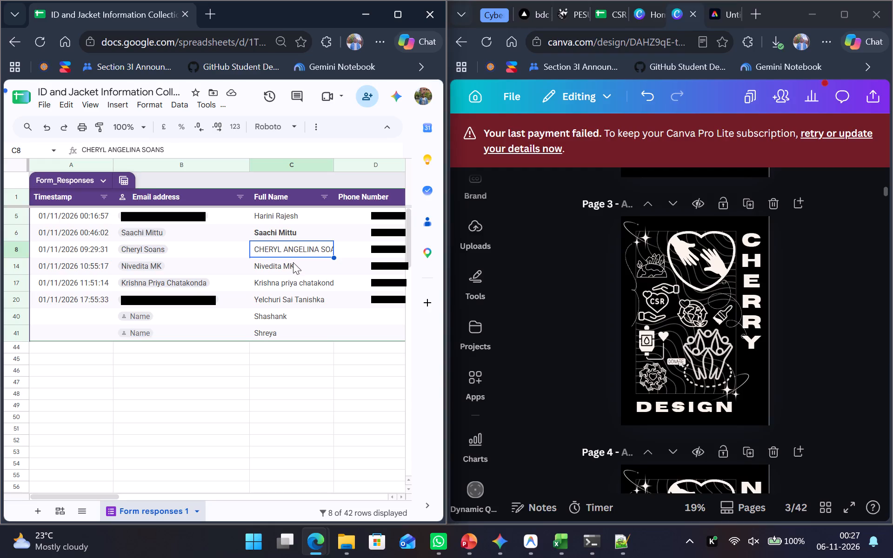
pyautogui.hotkey('ctrl', 'v')
pyautogui.hotkey('ctrl', 'z')
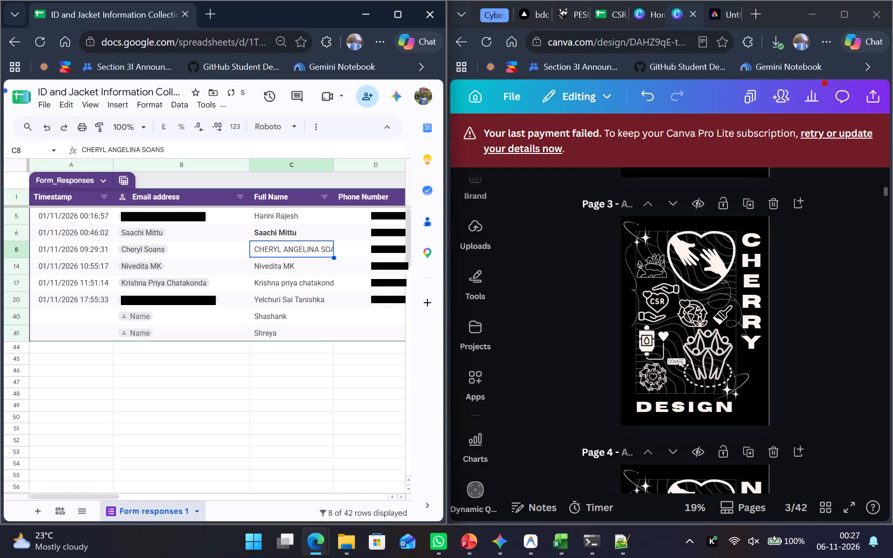
pyautogui.hotkey('ctrl', 'b')
pyautogui.click(293, 270)
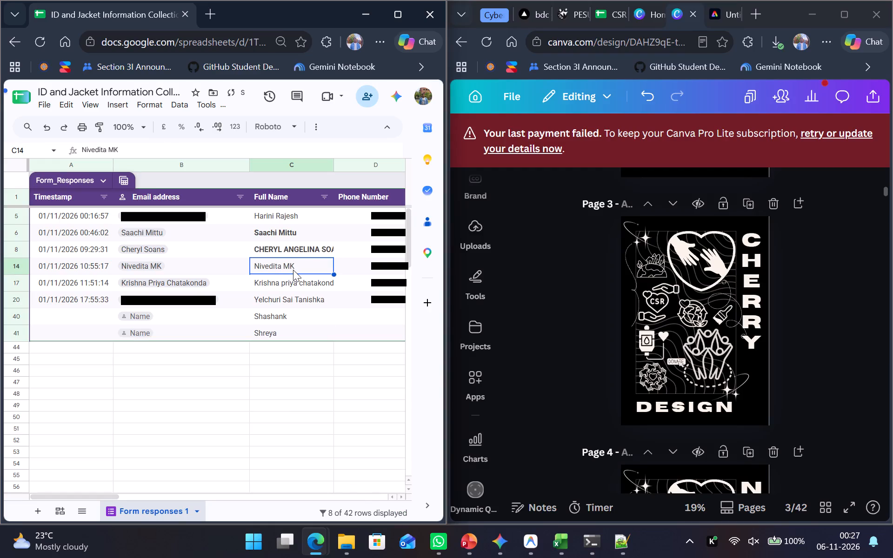
pyautogui.hotkey('ctrl', 'b')
# Check the Design posters on pages 4 to 6 and bold Shashank's and Priya's entries in the Full Name column.
pyautogui.keyDown('ctrl'); pyautogui.click(302, 283); pyautogui.keyUp('ctrl')
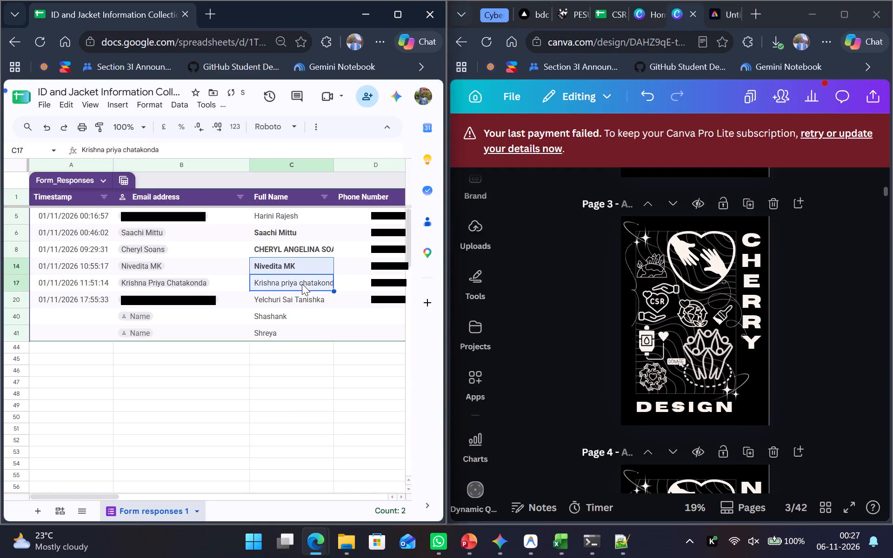
pyautogui.click(301, 284)
pyautogui.scroll(-2, 568, 340)
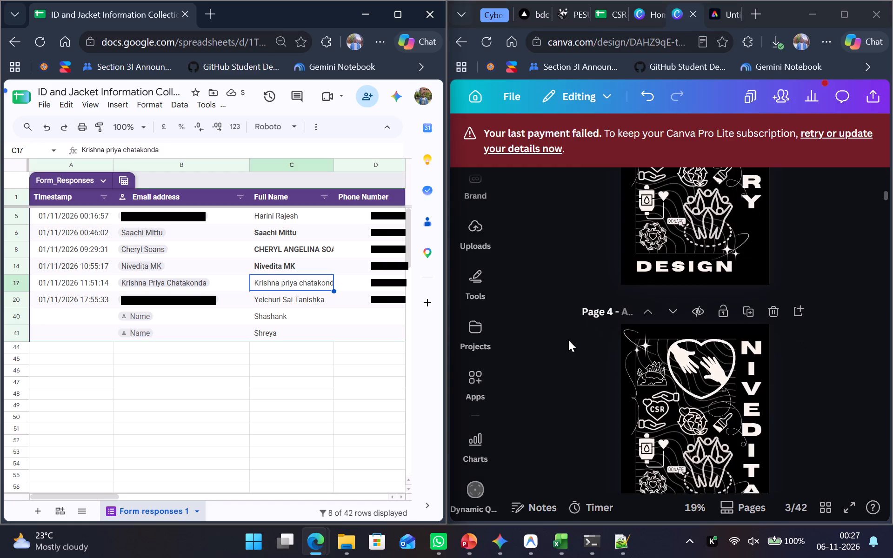
pyautogui.scroll(-3, 568, 340)
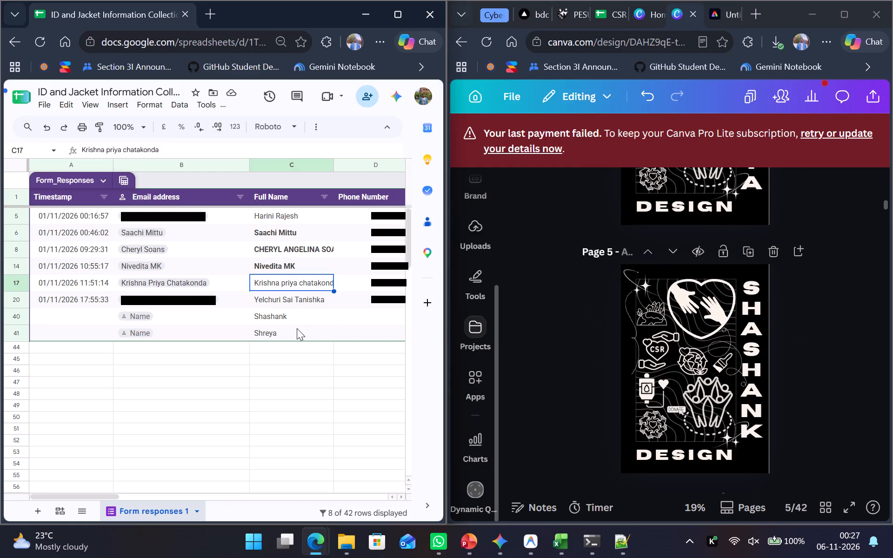
pyautogui.click(294, 317)
pyautogui.hotkey('ctrl', 'b')
pyautogui.scroll(-1, 590, 347)
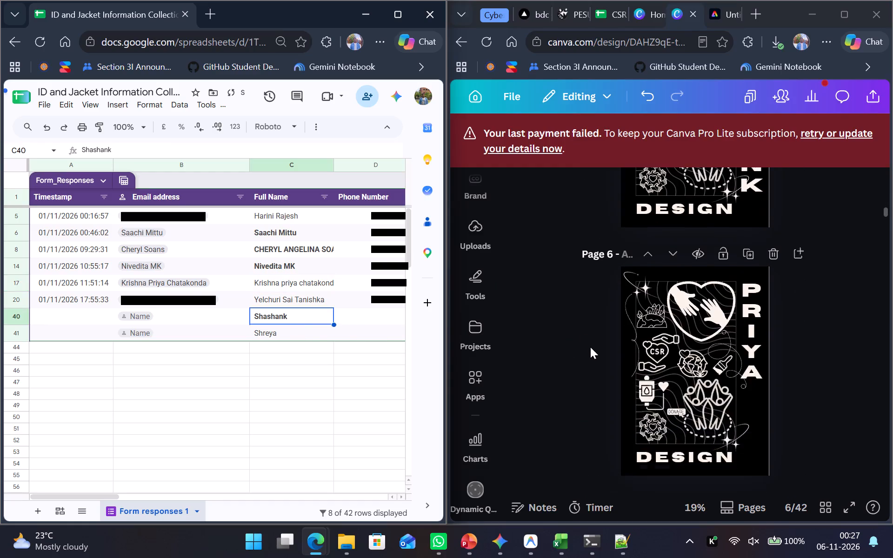
pyautogui.scroll(-1, 590, 347)
pyautogui.click(333, 282)
pyautogui.hotkey('ctrl', 'b')
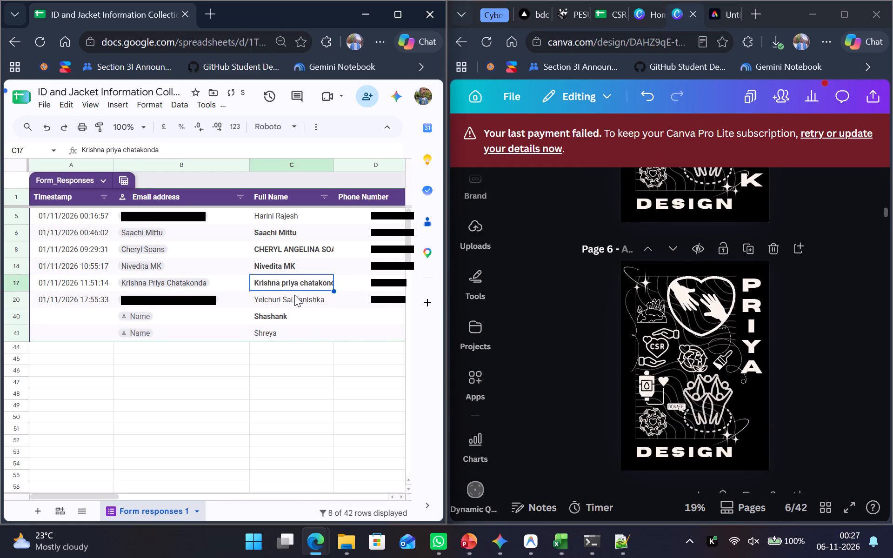
# Check the posters on pages 7 to 9 and bold Tanishka's, Shreya's and Harini's entries in the Full Name column.
pyautogui.click(294, 296)
pyautogui.scroll(-2, 504, 311)
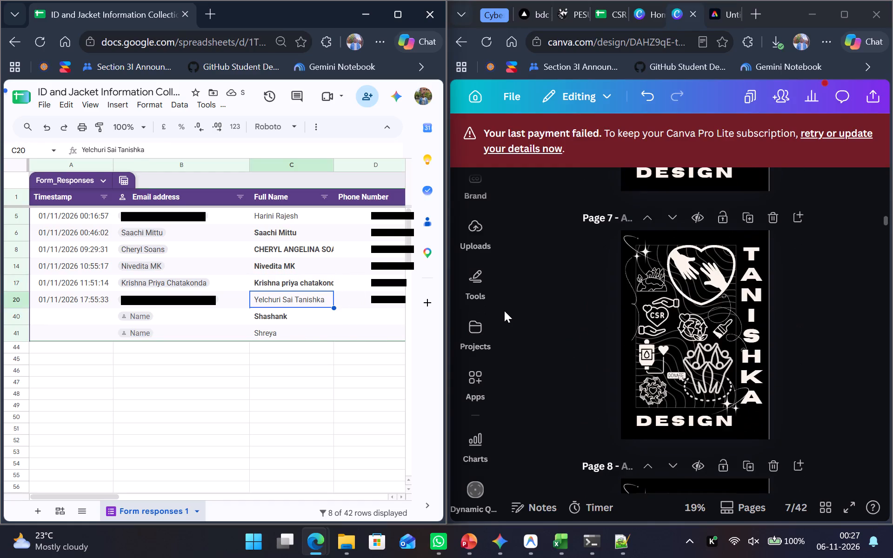
pyautogui.hotkey('ctrl', 'b')
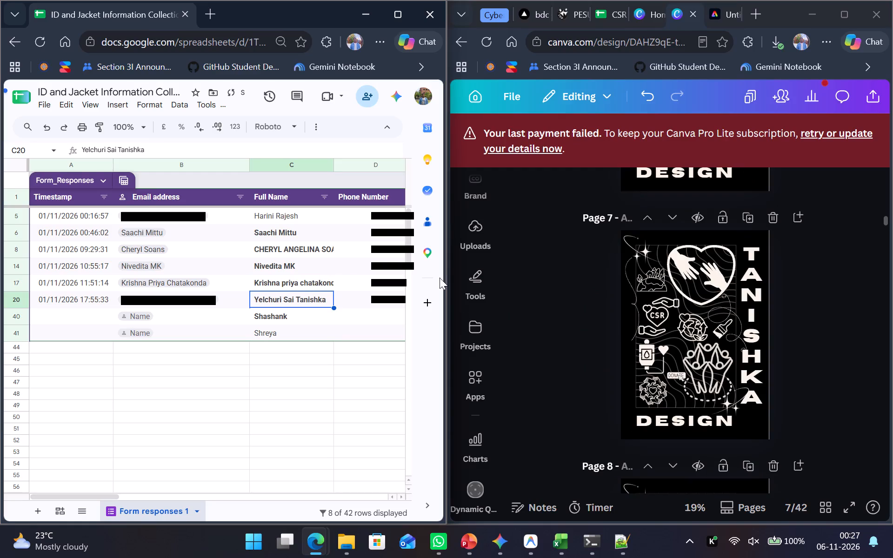
pyautogui.scroll(-2, 558, 287)
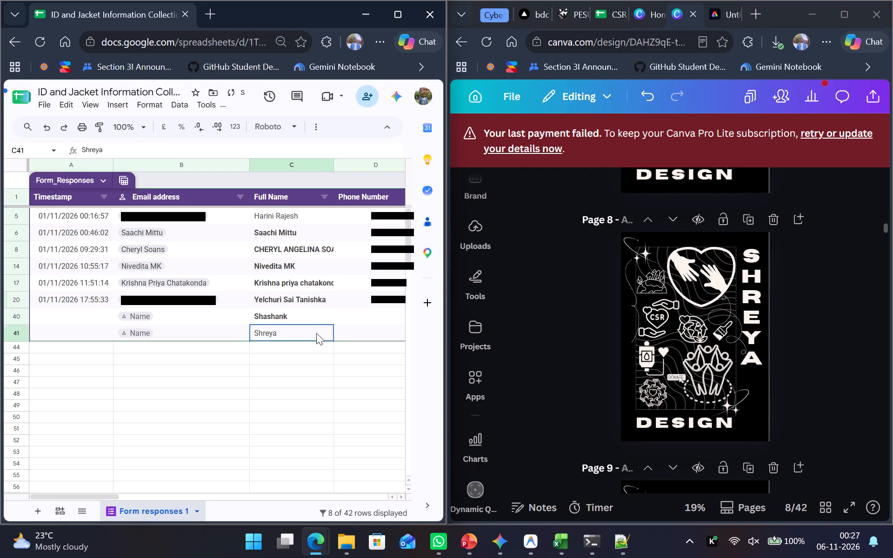
pyautogui.click(316, 333)
pyautogui.hotkey('ctrl', 'b')
pyautogui.scroll(-1, 570, 326)
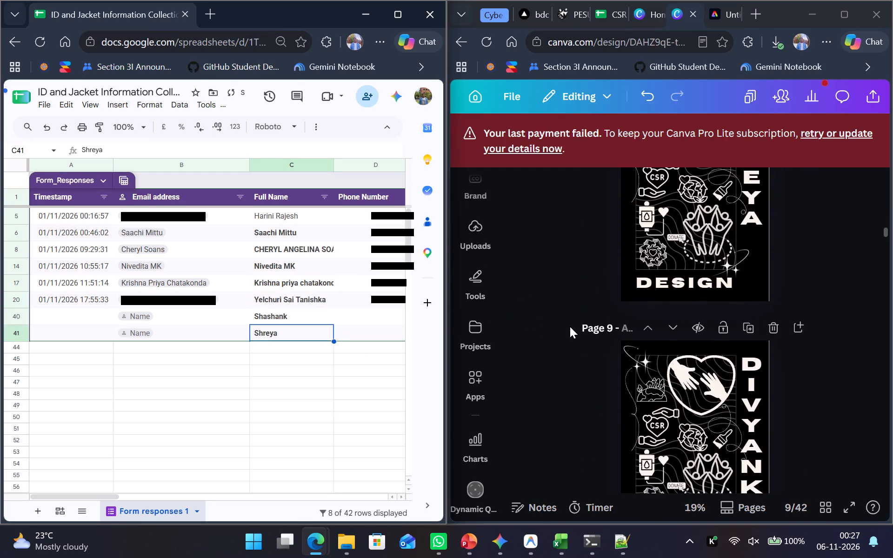
pyautogui.scroll(-1, 570, 326)
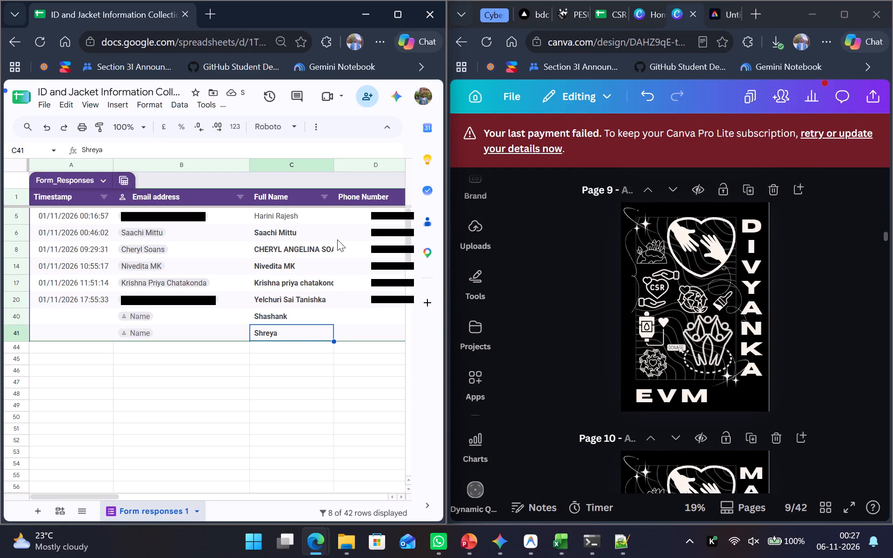
pyautogui.click(286, 217)
pyautogui.hotkey('ctrl', 'b')
# Change the Domain column filter from Design to EVM.
pyautogui.hscroll(-1, 286, 217)
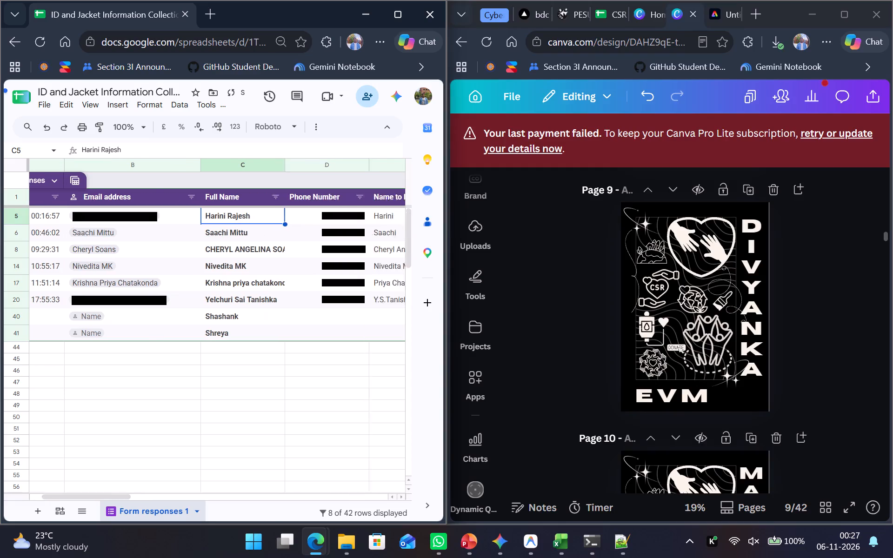
pyautogui.hscroll(-5, 286, 217)
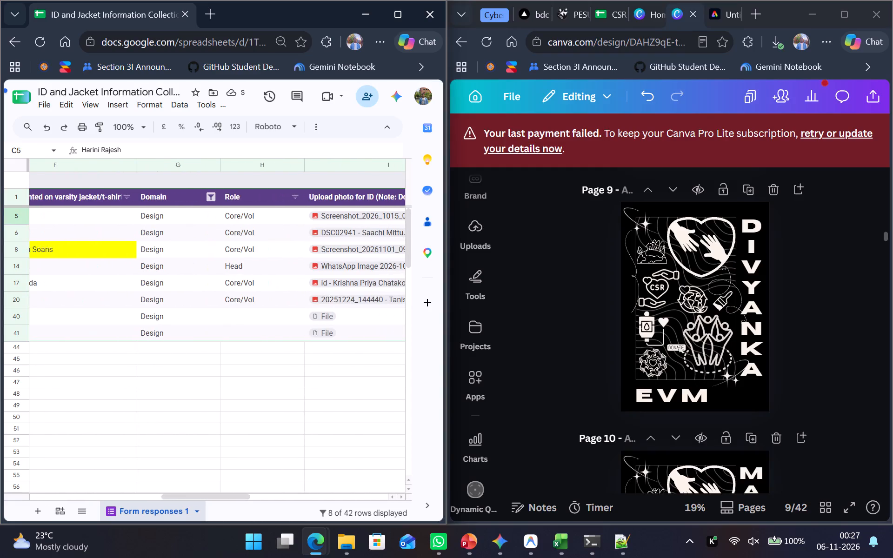
pyautogui.click(211, 197)
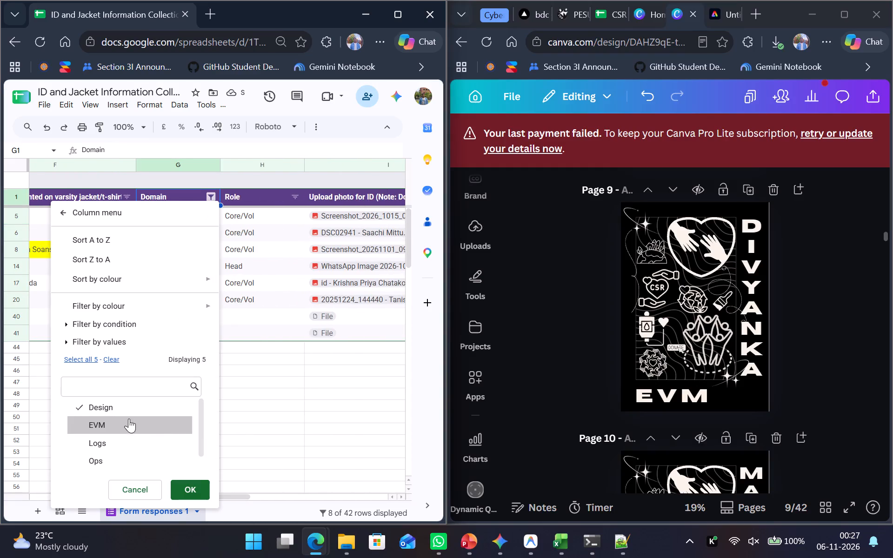
pyautogui.click(127, 420)
pyautogui.click(112, 409)
pyautogui.click(196, 486)
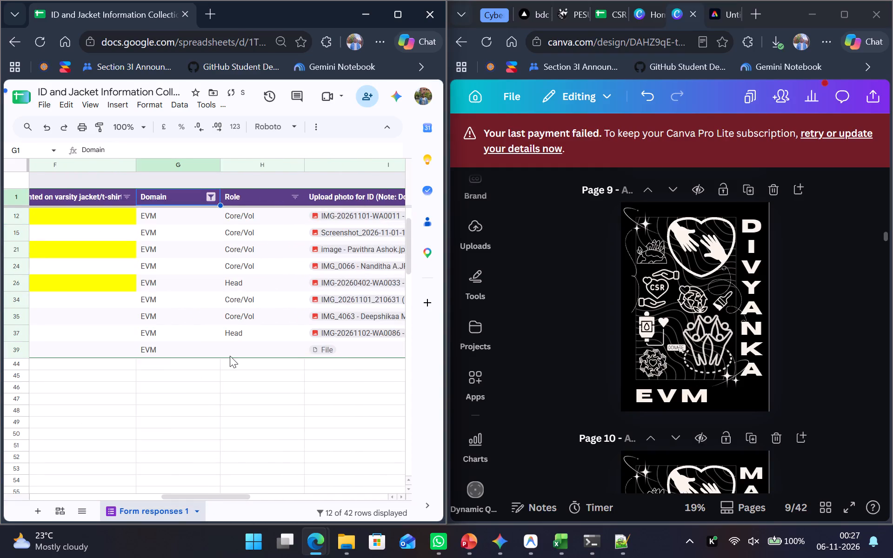
# Bold Divyanka's entry in the Full Name column of the EVM responses to match the poster on page 9.
pyautogui.hscroll(8, 230, 356)
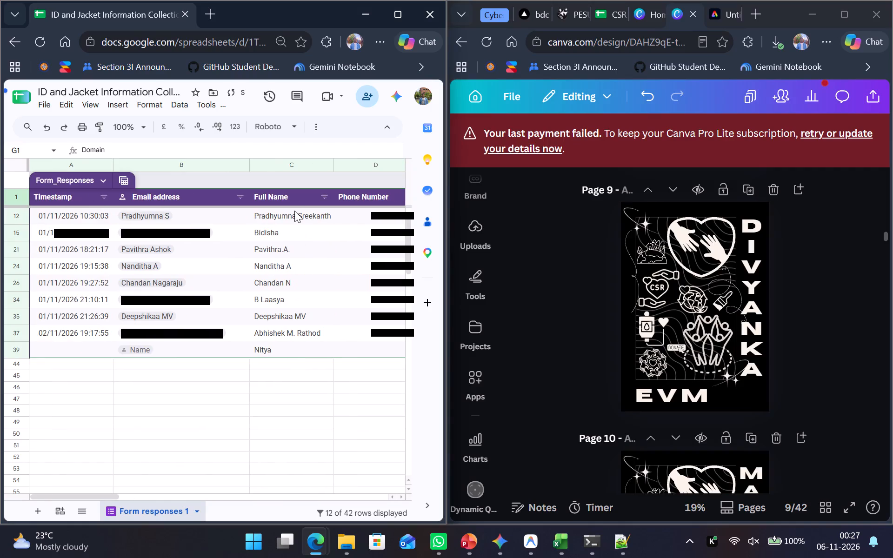
pyautogui.click(297, 216)
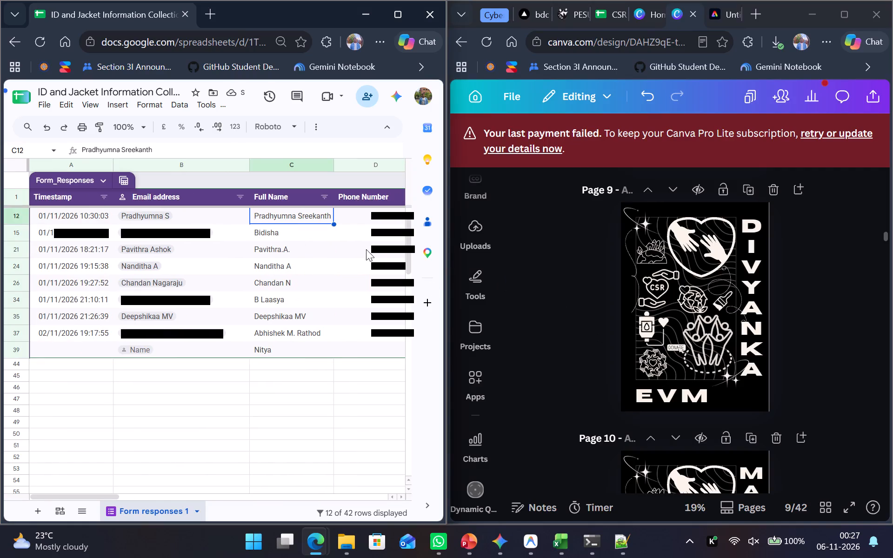
pyautogui.scroll(2, 293, 266)
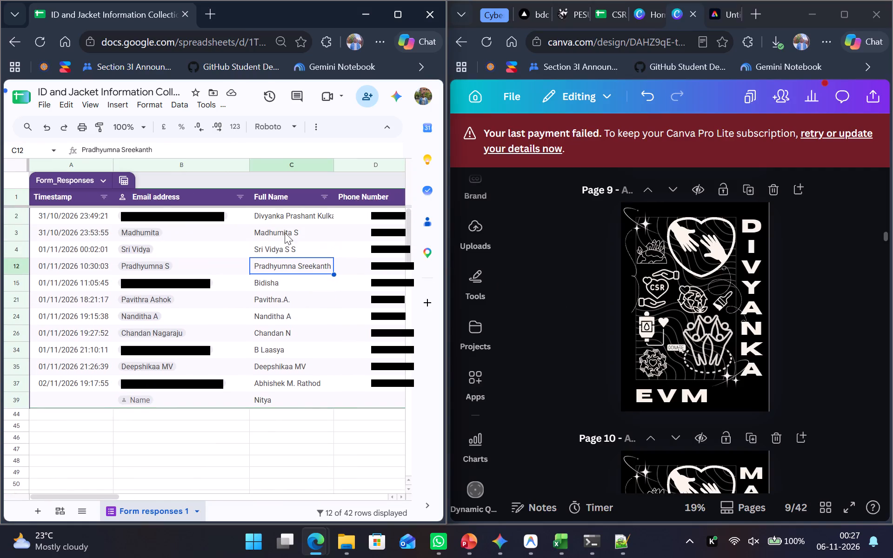
pyautogui.click(274, 212)
pyautogui.hotkey('ctrl', 'b')
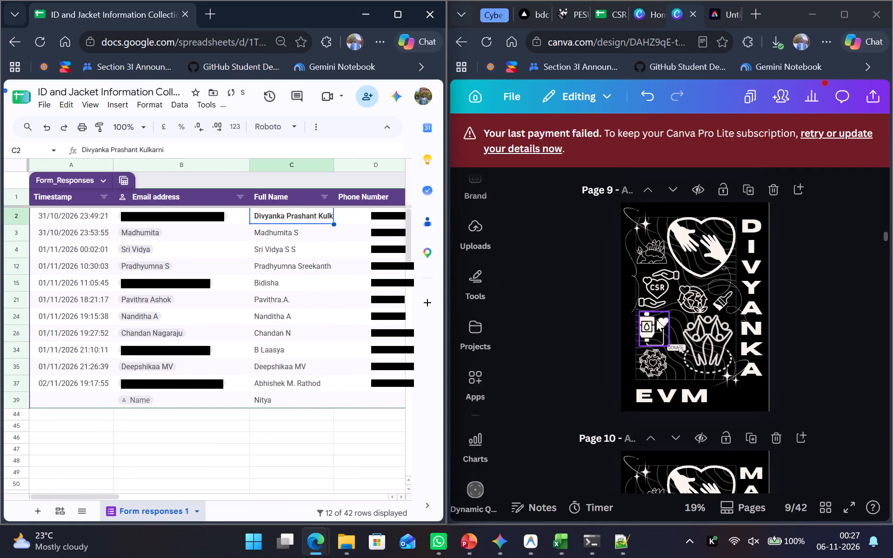
pyautogui.scroll(-1, 656, 319)
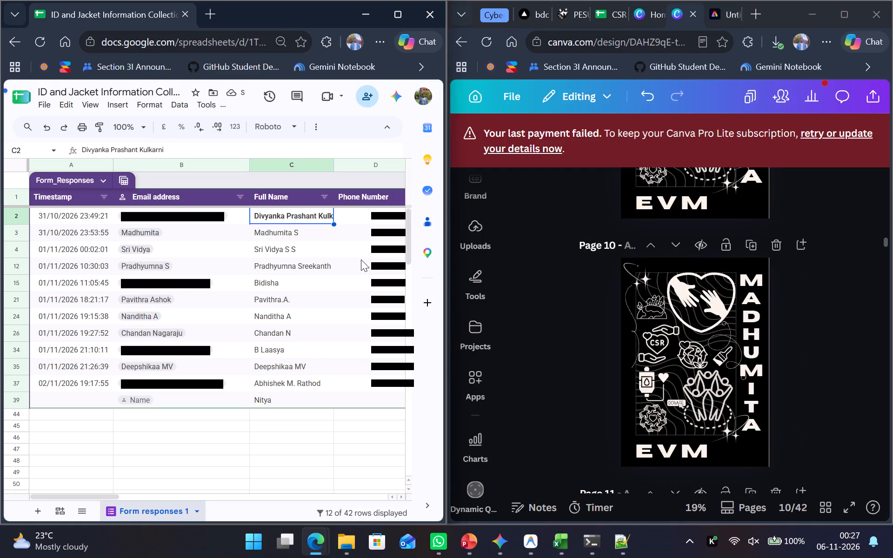
# Check the EVM posters on pages 10 and 11 and bold Madhumita's and Vidya's entries in the Full Name column.
pyautogui.press('Down')
pyautogui.hotkey('ctrl', 'b')
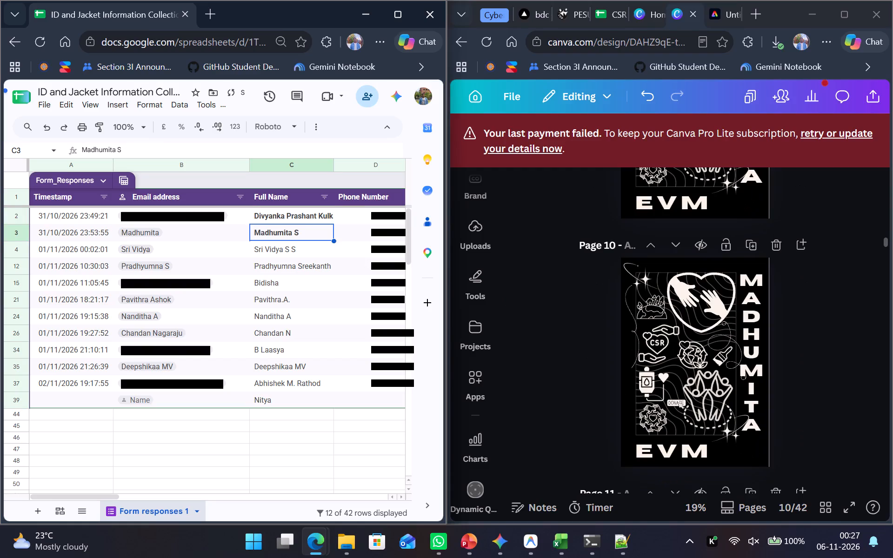
pyautogui.scroll(-3, 565, 296)
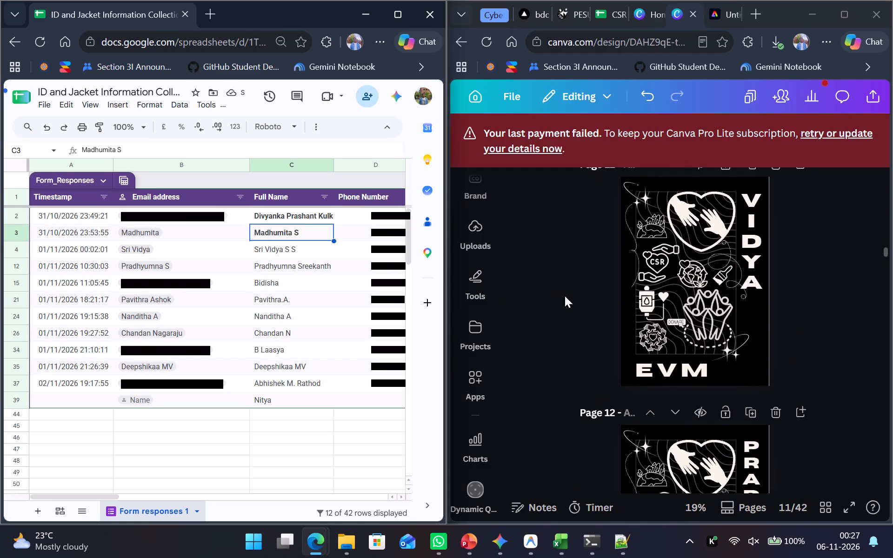
pyautogui.press('Down')
pyautogui.hotkey('ctrl', 'v')
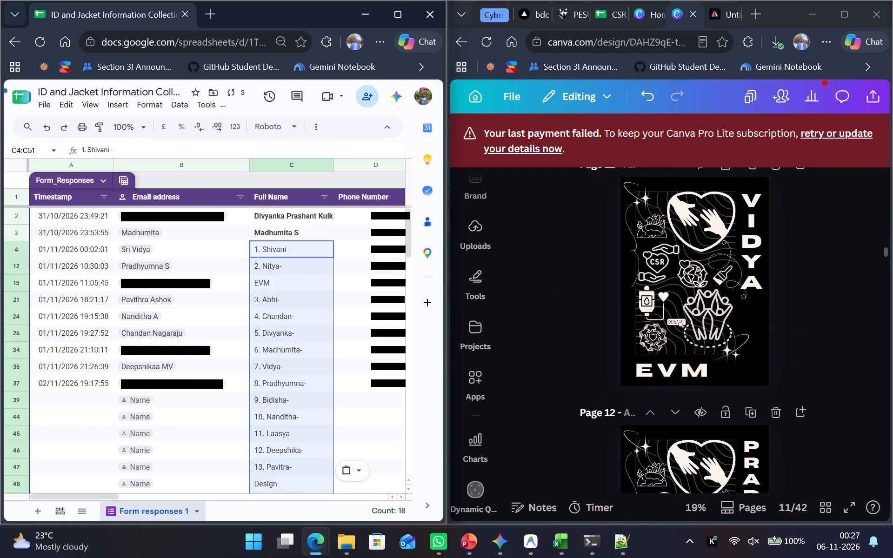
pyautogui.hotkey('ctrl', 'z')
pyautogui.hotkey('ctrl', 'b')
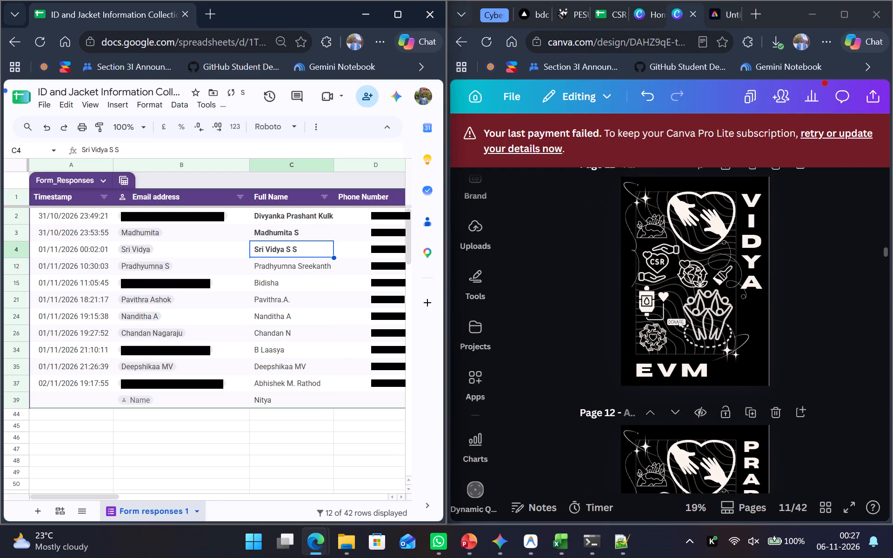
# Check the posters on pages 12 and 13 and bold Pradhyumna's and Bidisha's entries in the Full Name column.
pyautogui.scroll(-2, 679, 348)
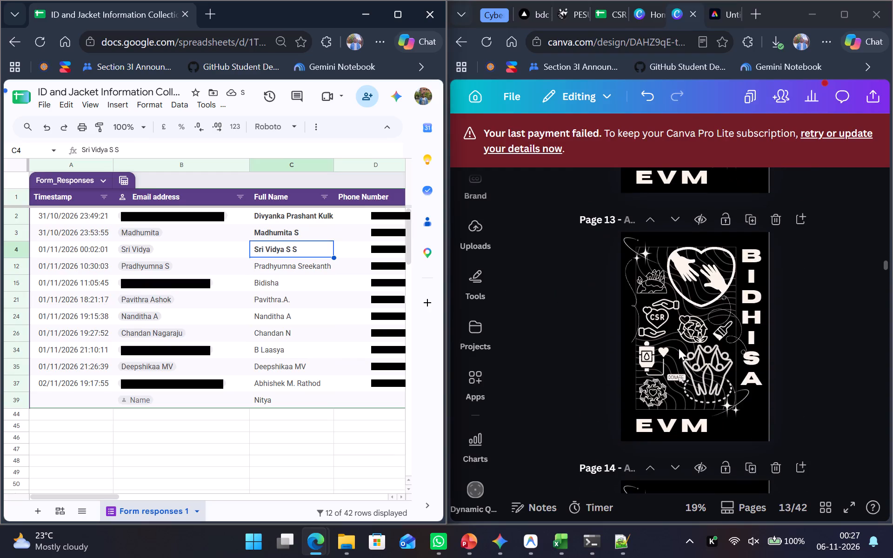
pyautogui.scroll(2, 577, 334)
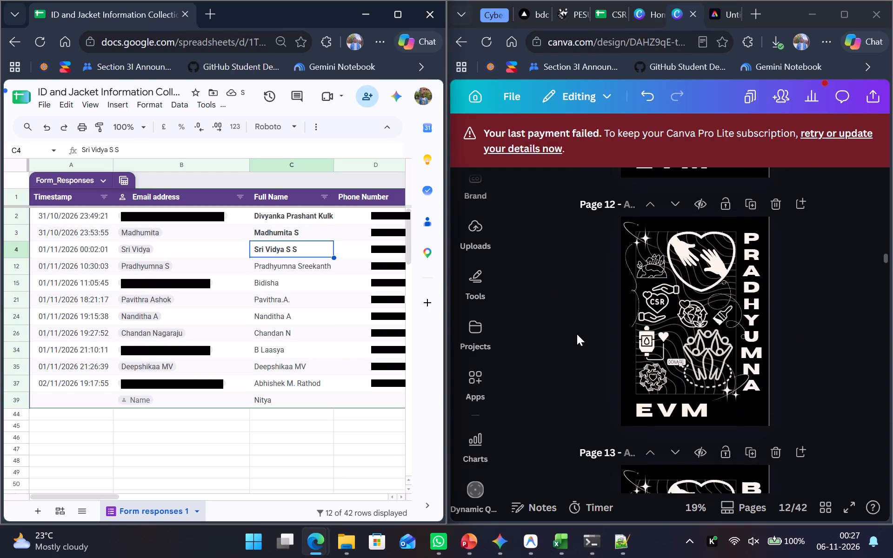
pyautogui.press('Down')
pyautogui.hotkey('ctrl', 'b')
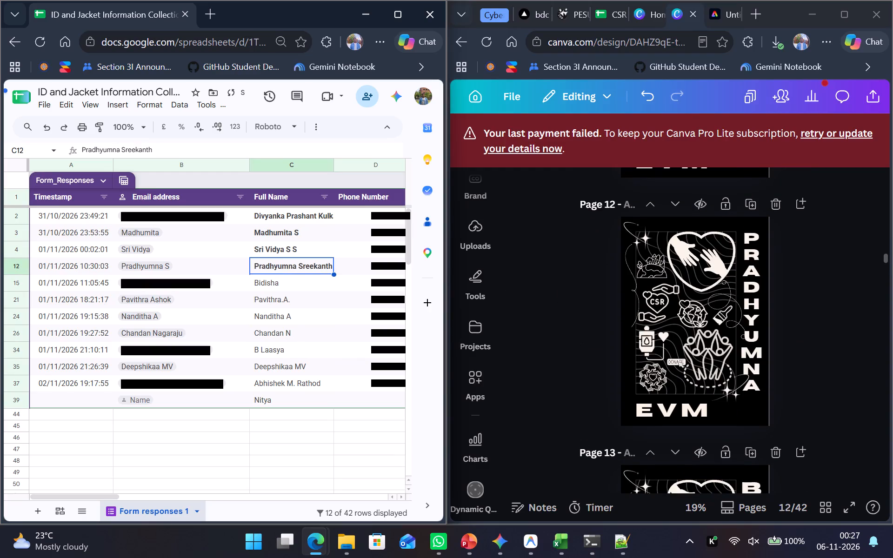
pyautogui.press('Down')
pyautogui.hotkey('ctrl', 'b')
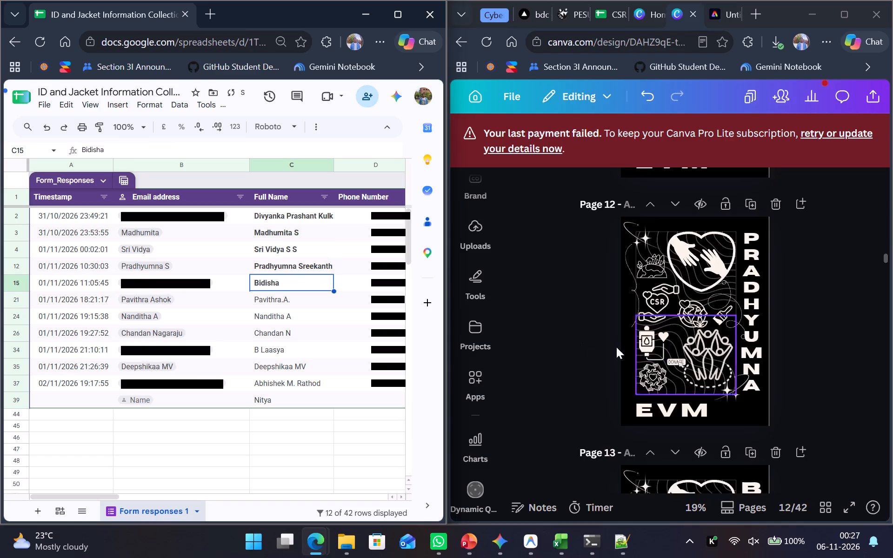
# Check the posters on pages 14 to 16 and bold Pavithra's, Nanditha's and Chandan's entries in the Full Name column.
pyautogui.scroll(-5, 587, 350)
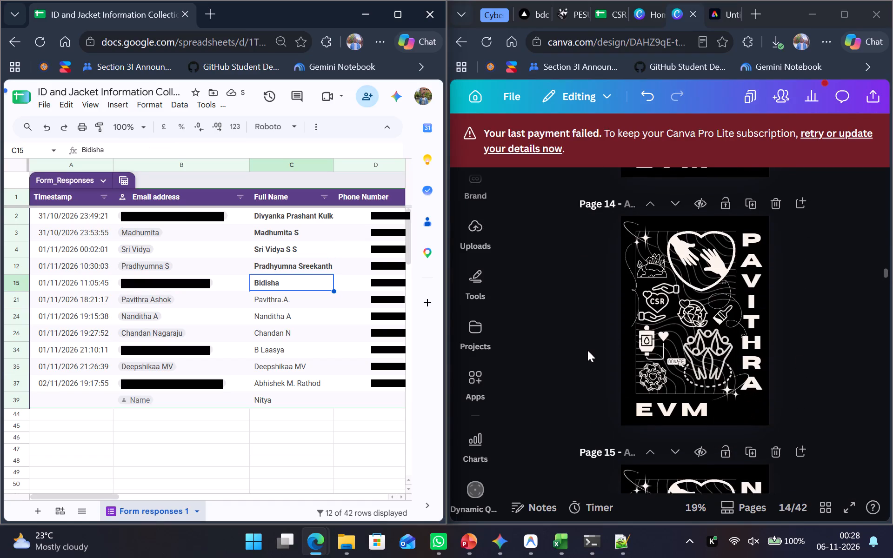
pyautogui.press('Down')
pyautogui.hotkey('ctrl', 'b')
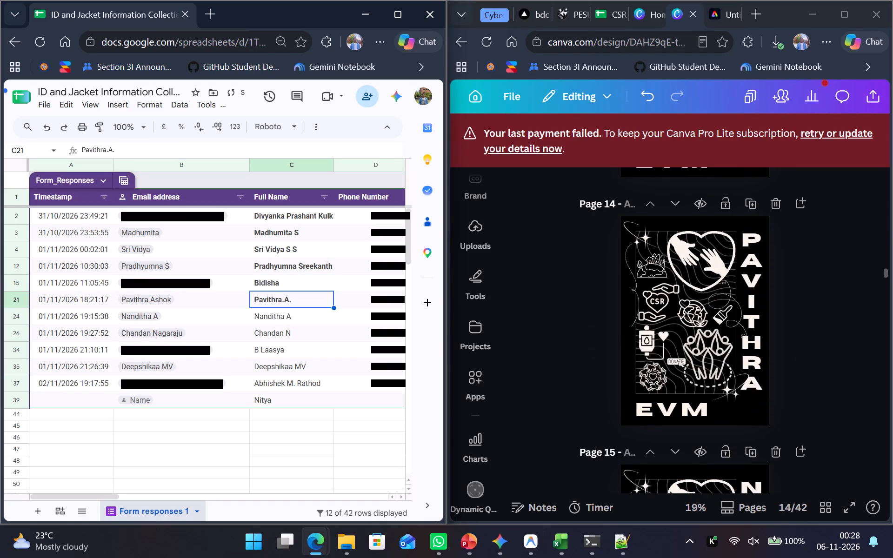
pyautogui.scroll(-2, 588, 364)
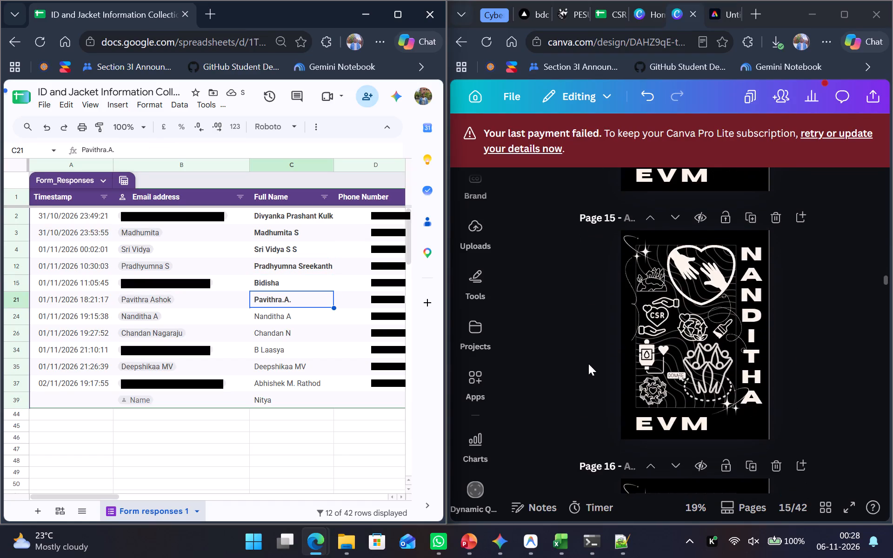
pyautogui.press('Down')
pyautogui.hotkey('ctrl', 'b')
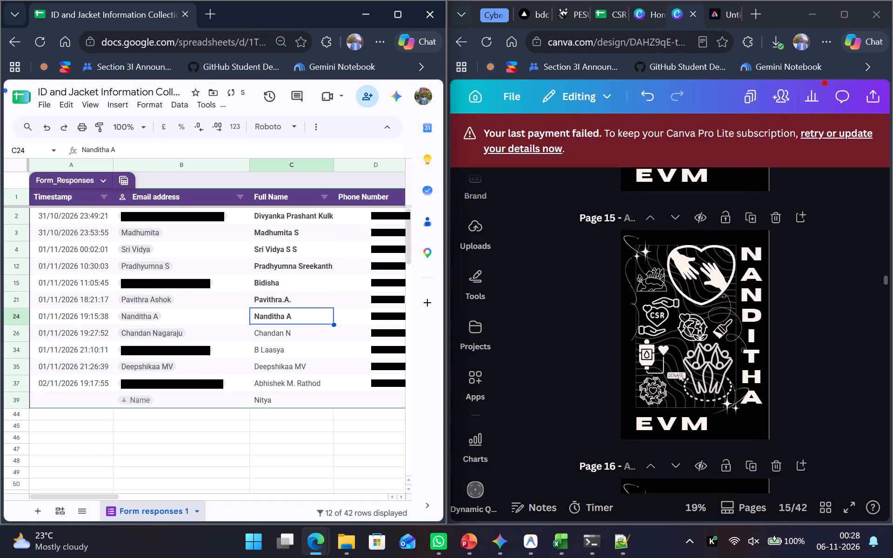
pyautogui.scroll(-2, 609, 387)
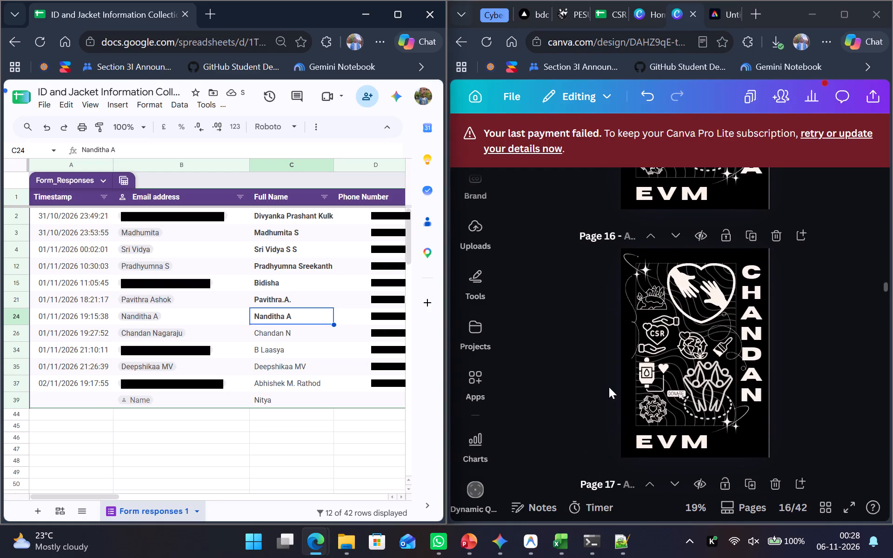
pyautogui.press('Down')
pyautogui.hotkey('ctrl', 'b')
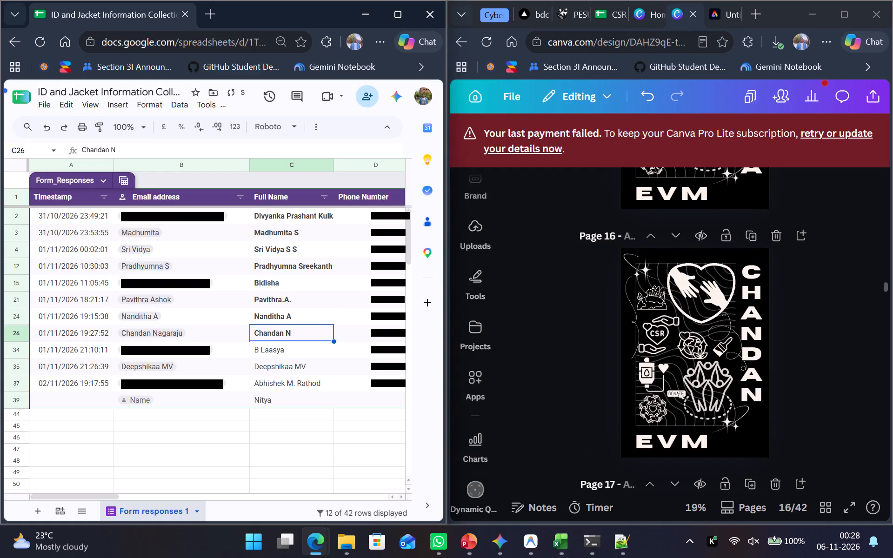
# Check the posters on pages 17 and 18 and bold Laasya's and Deepshikaa's entries in the Full Name column.
pyautogui.scroll(-2, 589, 399)
pyautogui.scroll(1, 589, 399)
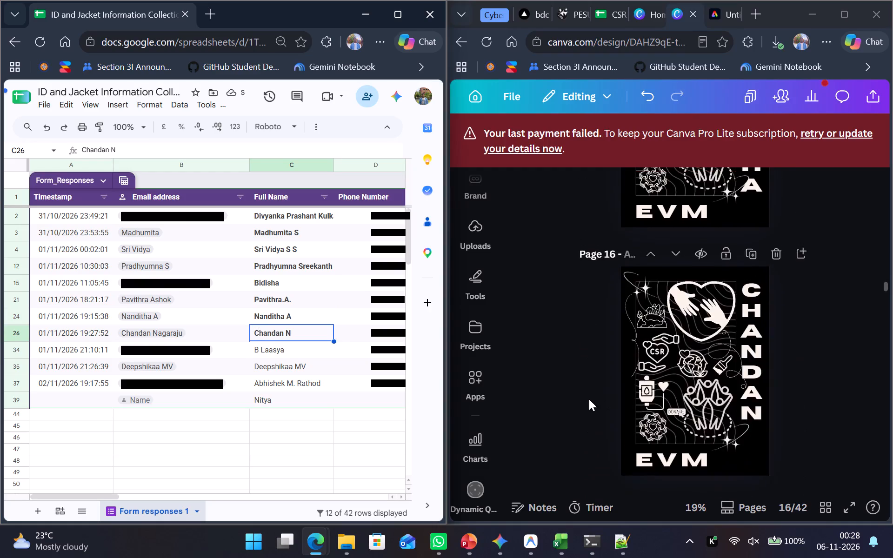
pyautogui.scroll(2, 589, 399)
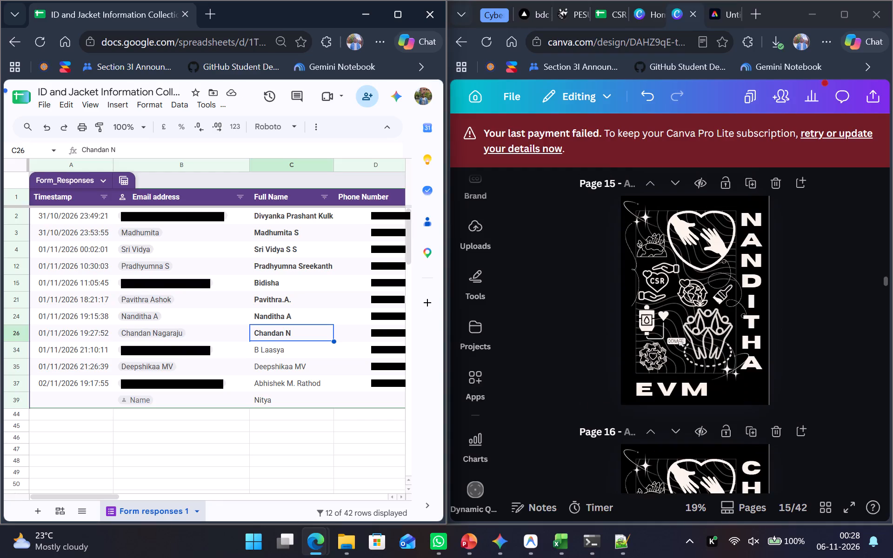
pyautogui.scroll(-5, 589, 399)
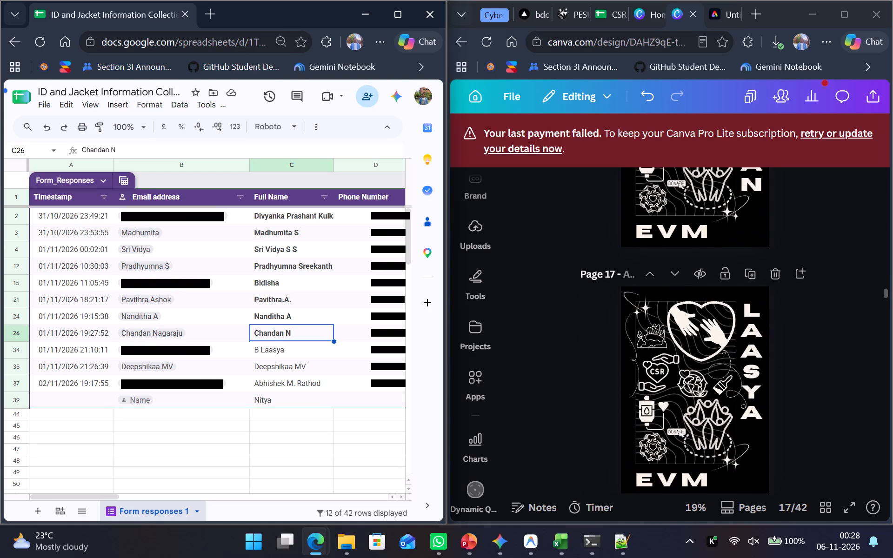
pyautogui.press('Down')
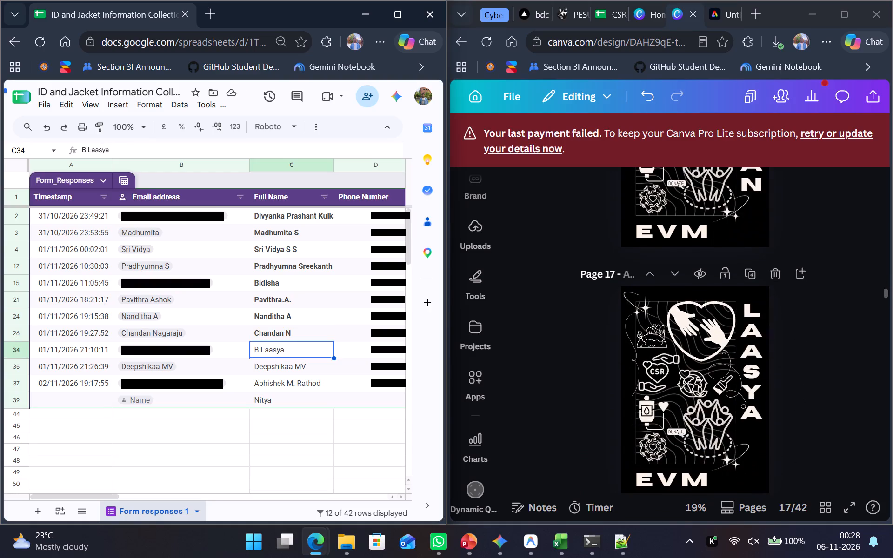
pyautogui.hotkey('ctrl', 'b')
pyautogui.scroll(-2, 594, 429)
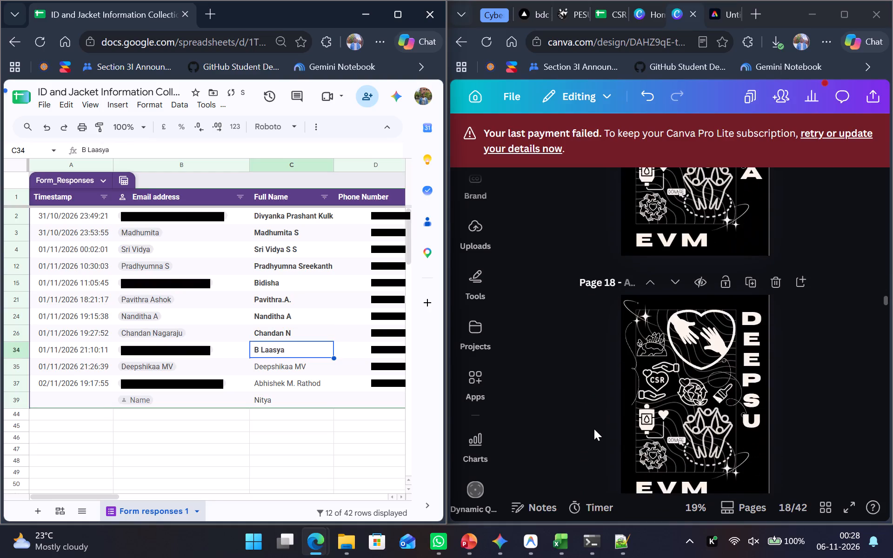
pyautogui.scroll(-1, 594, 429)
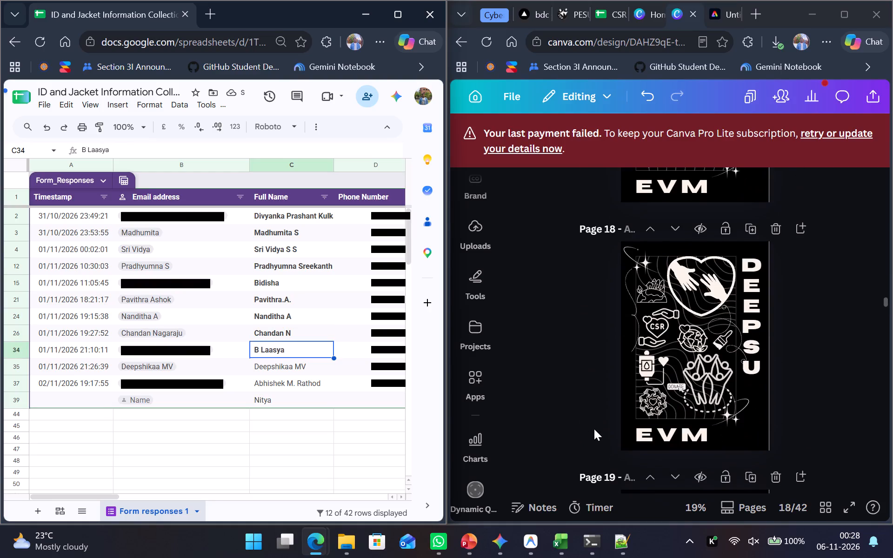
pyautogui.press('Down')
pyautogui.hotkey('ctrl', 'b')
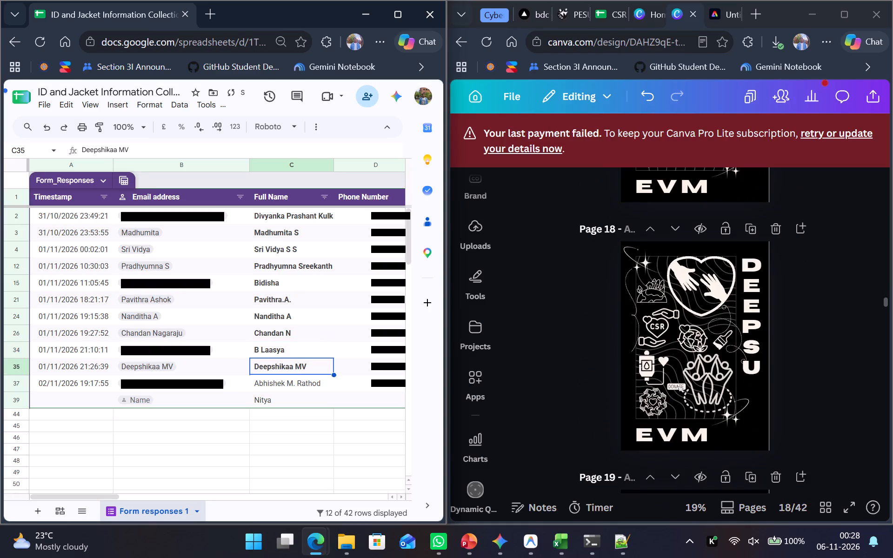
# Check the Abhi poster on page 19 and bold Abhishek's entry in the Full Name column.
pyautogui.scroll(-2, 626, 449)
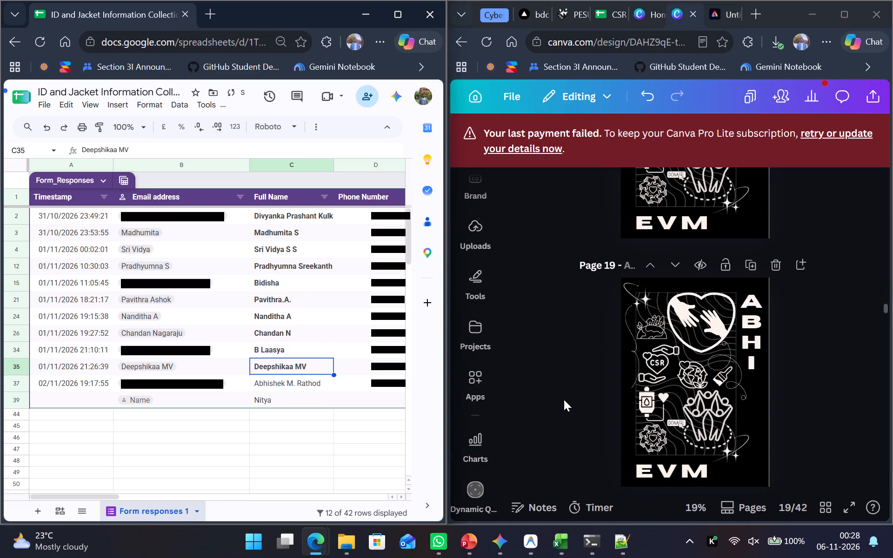
pyautogui.press('Left')
pyautogui.press('Right')
pyautogui.press('Left')
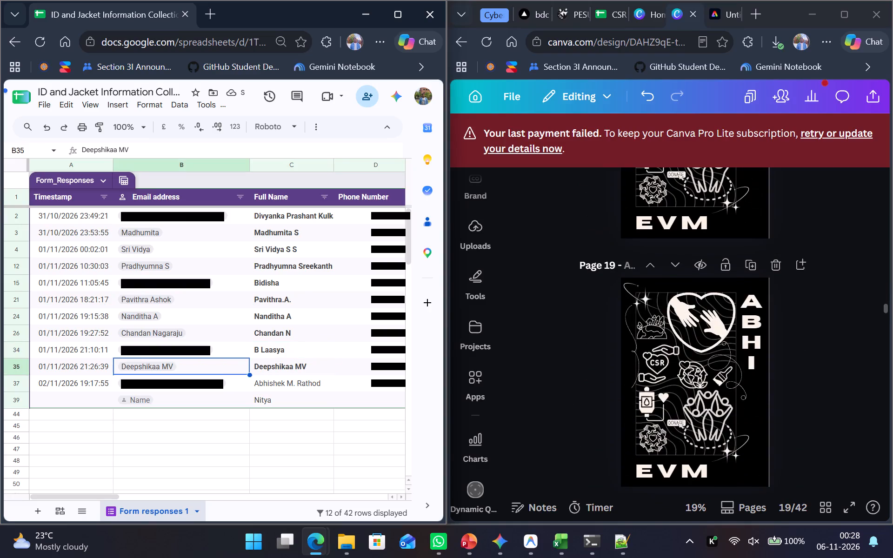
pyautogui.press('Right')
pyautogui.press('Down')
pyautogui.hotkey('ctrl', 'b')
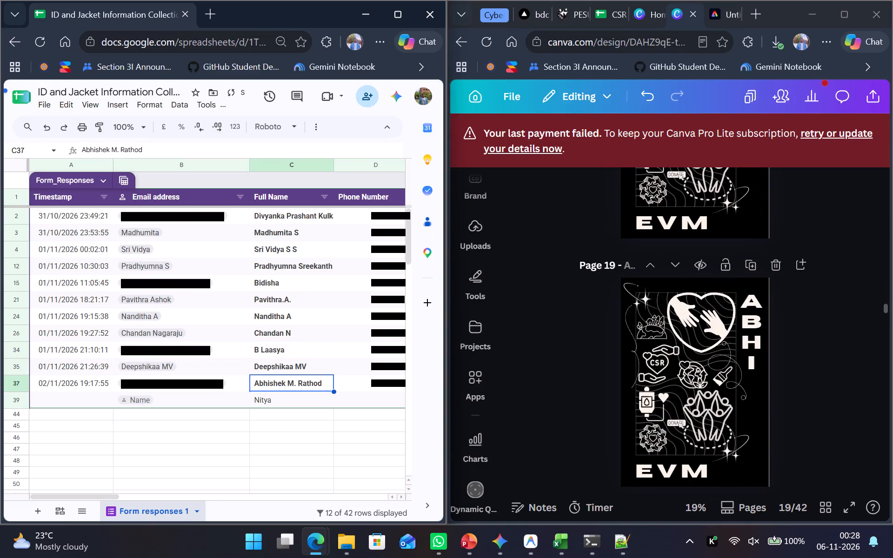
# In Nitya's row, fill in the Role as Head and change the Domain to Club.
pyautogui.hscroll(-3, 319, 341)
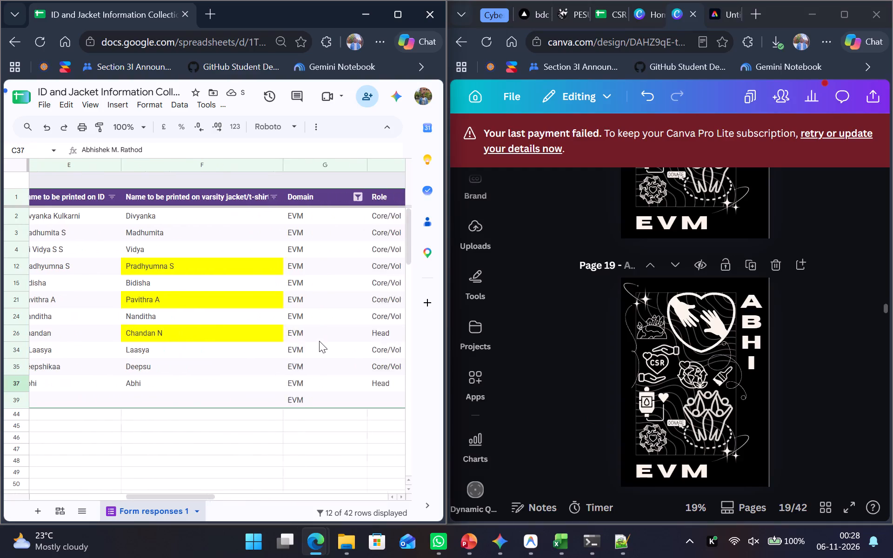
pyautogui.hscroll(-2, 319, 341)
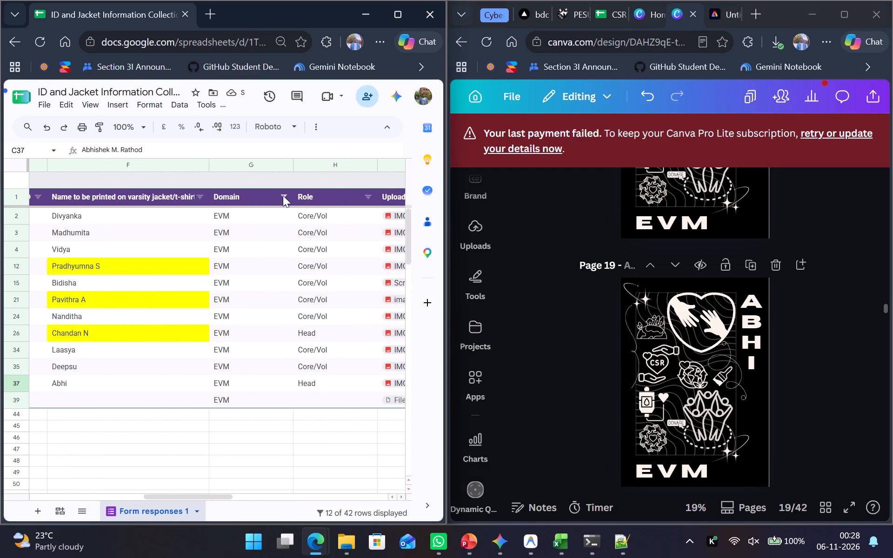
pyautogui.click(305, 397)
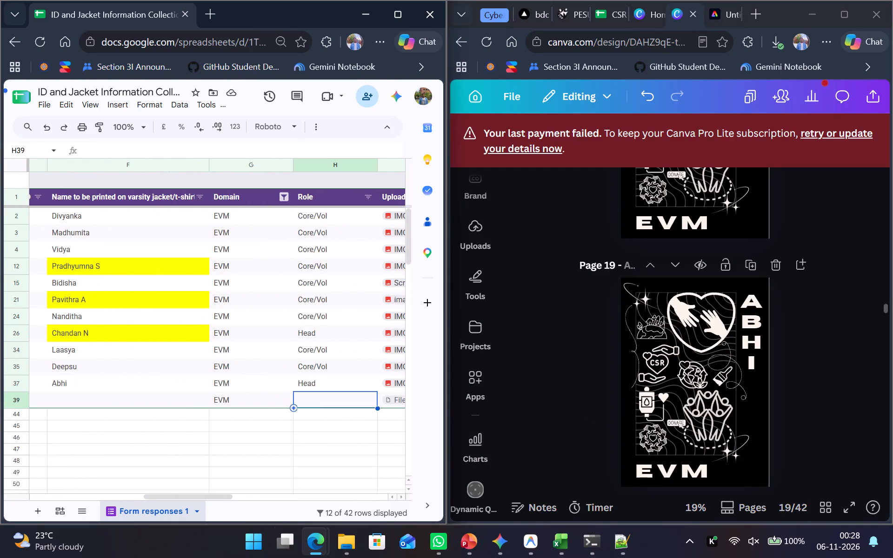
pyautogui.hotkey('shift', 'h')
pyautogui.write('ead')
pyautogui.click(262, 401)
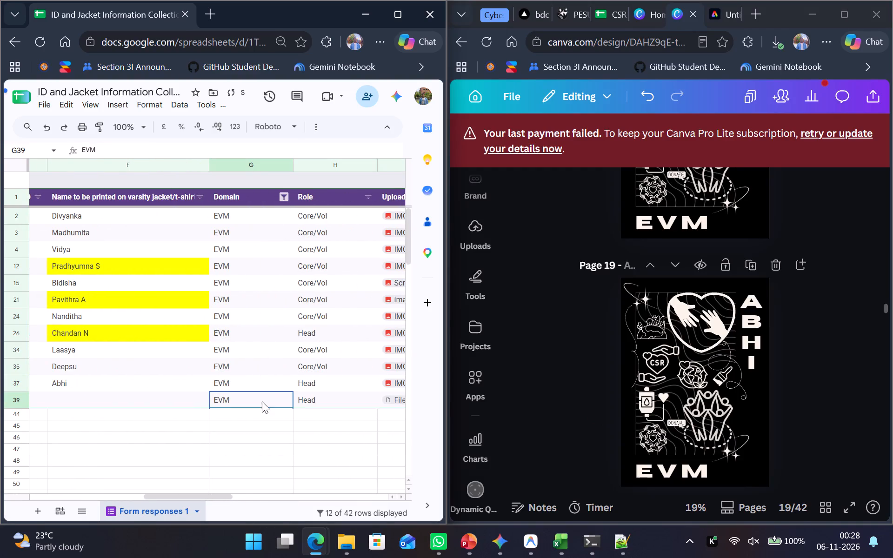
pyautogui.write('Club')
pyautogui.press('Return')
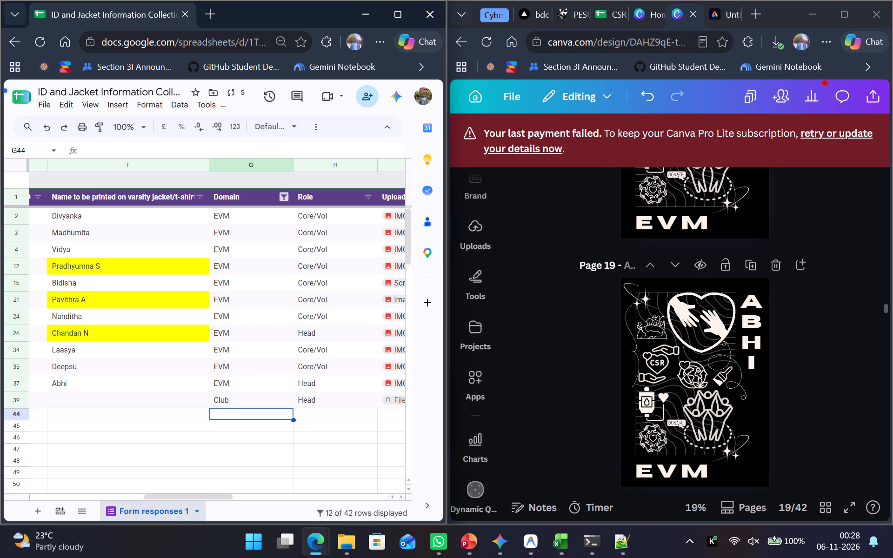
# Change the Domain column filter to show only Logs, deselecting Club and EVM.
pyautogui.click(286, 199)
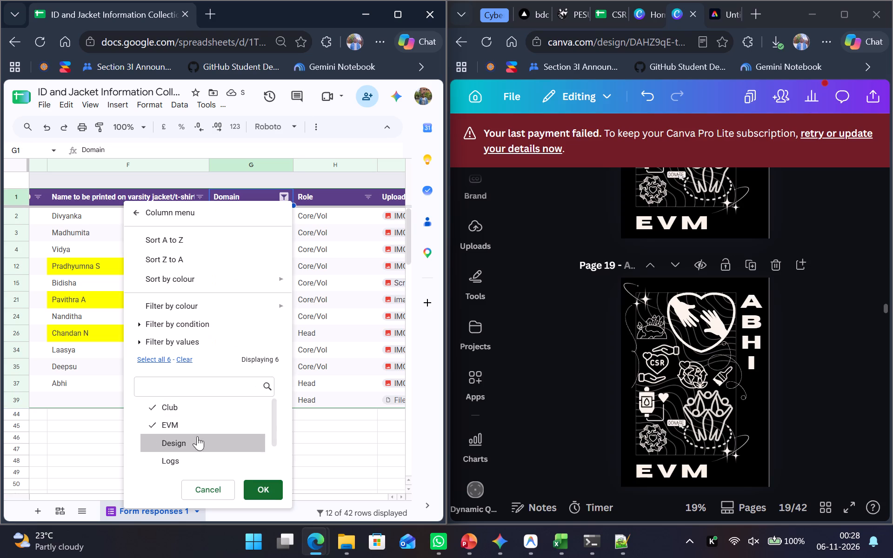
pyautogui.click(189, 423)
pyautogui.click(176, 410)
pyautogui.click(186, 459)
pyautogui.click(260, 487)
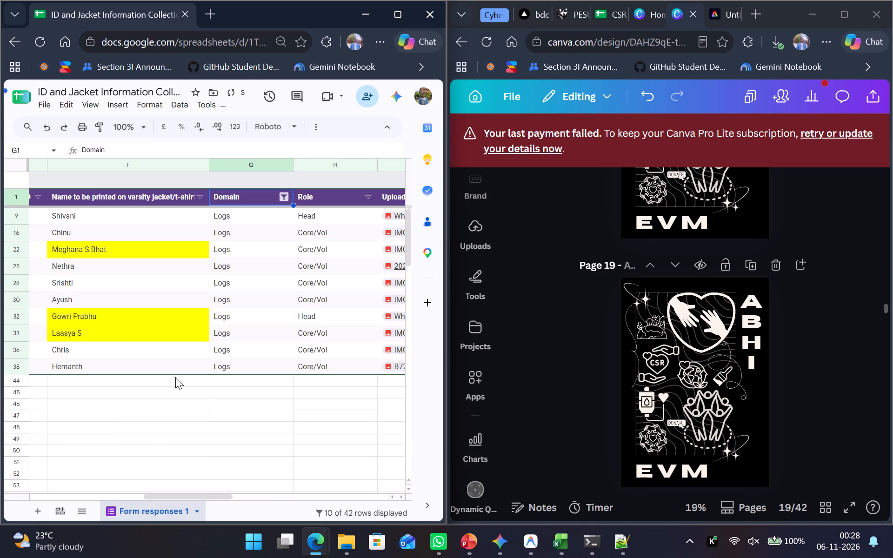
# Change the Domain in Shivani's row of the Logs responses to Club.
pyautogui.scroll(1, 217, 365)
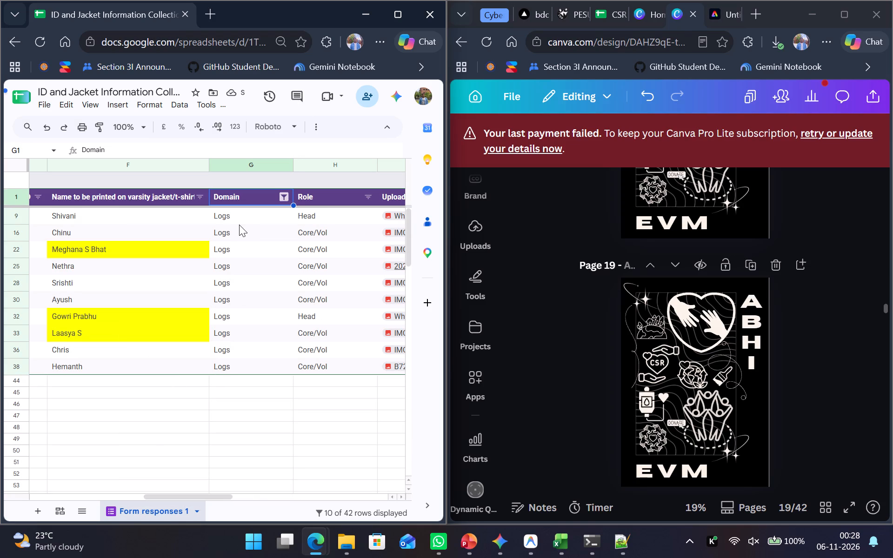
pyautogui.doubleClick(234, 219)
pyautogui.hotkey('ctrl', 'a')
pyautogui.write('Club')
pyautogui.press('Return')
pyautogui.hscroll(2, 231, 286)
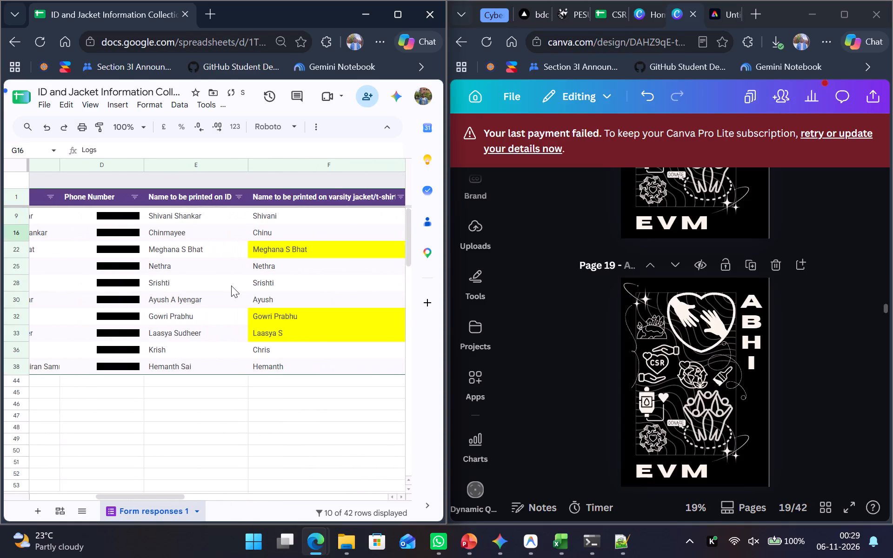
pyautogui.hscroll(4, 231, 286)
pyautogui.hscroll(-2, 231, 286)
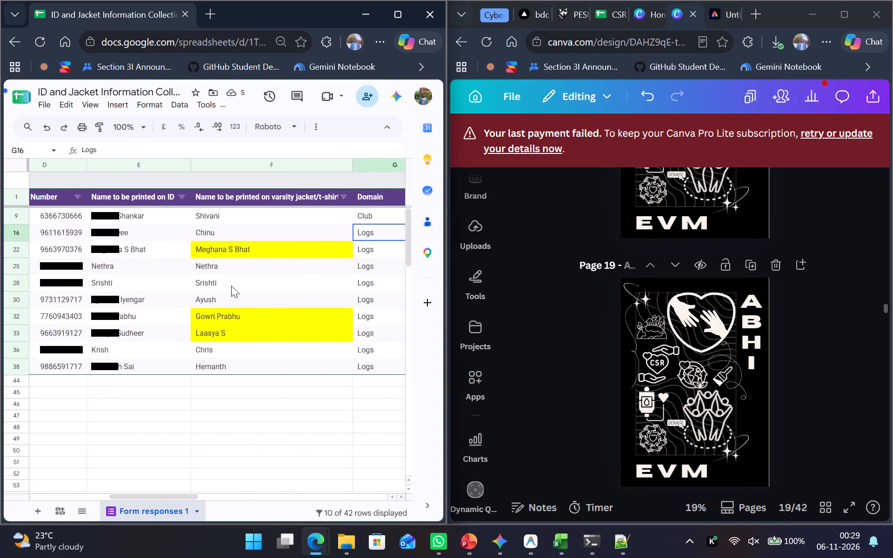
# Reapply the Logs filter on the Domain column so that Shivani's reassigned row drops out.
pyautogui.hscroll(-1, 231, 286)
pyautogui.click(328, 197)
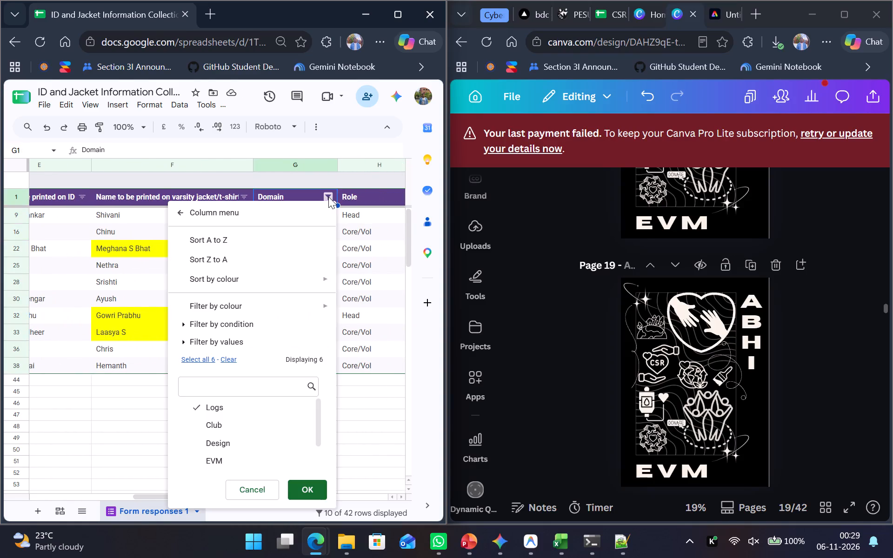
pyautogui.doubleClick(249, 424)
pyautogui.click(305, 488)
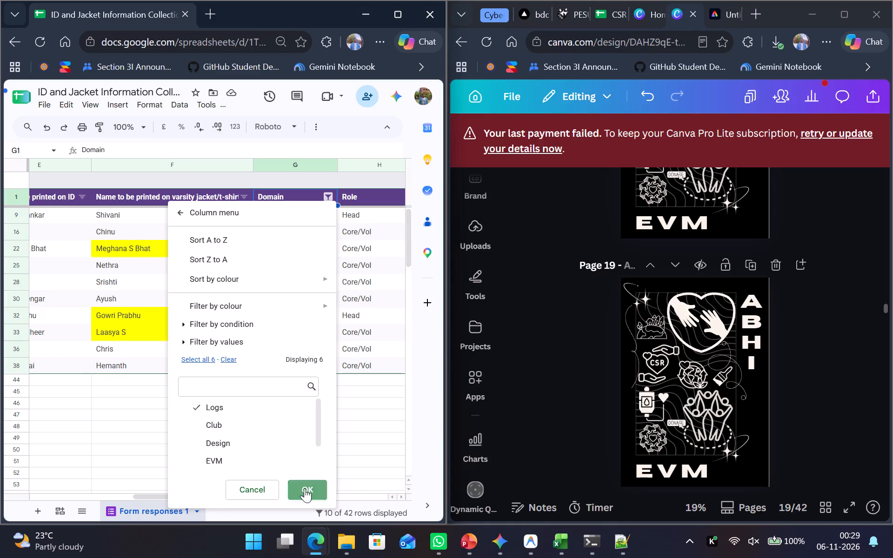
# Check the Chinu, Meghana and Nethra posters on pages 20 to 22 and bold their entries in the Full Name column.
pyautogui.scroll(3, 230, 335)
pyautogui.hscroll(5, 230, 335)
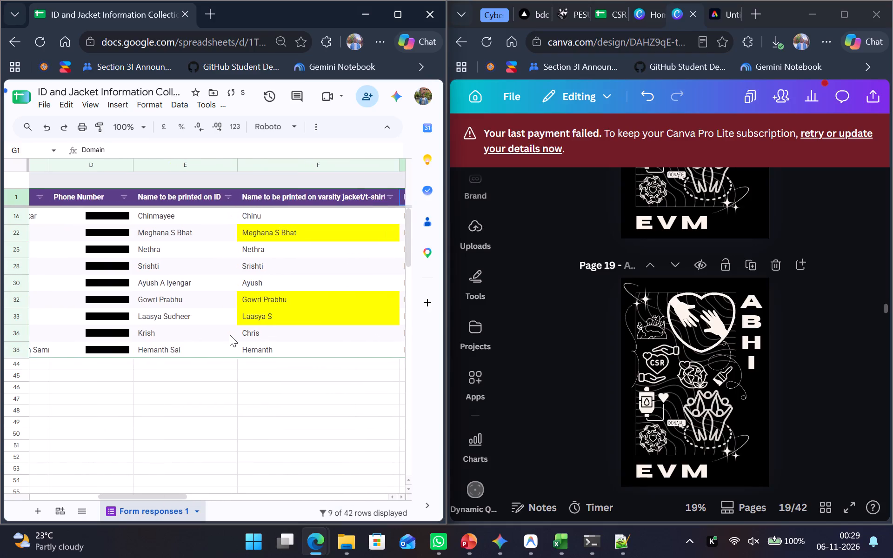
pyautogui.hscroll(3, 230, 335)
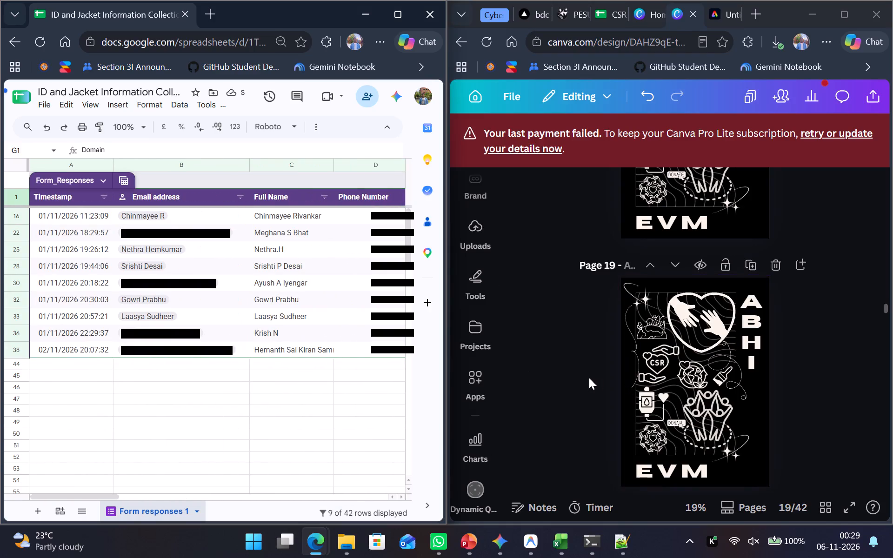
pyautogui.scroll(-3, 589, 378)
pyautogui.click(285, 218)
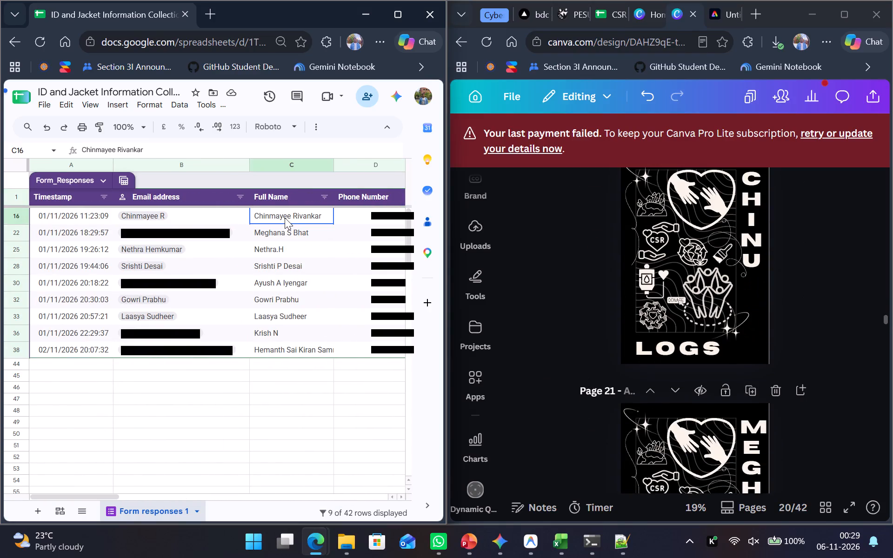
pyautogui.hotkey('ctrl', 'b')
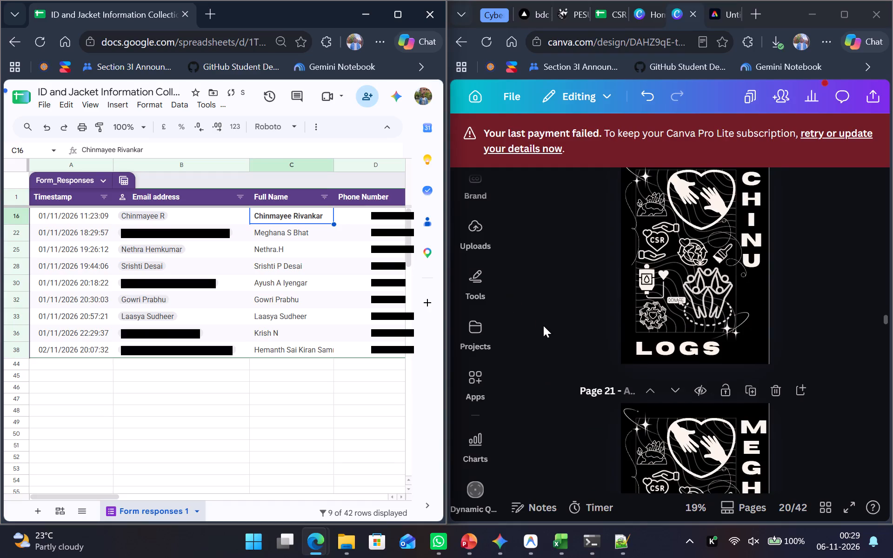
pyautogui.scroll(-2, 543, 325)
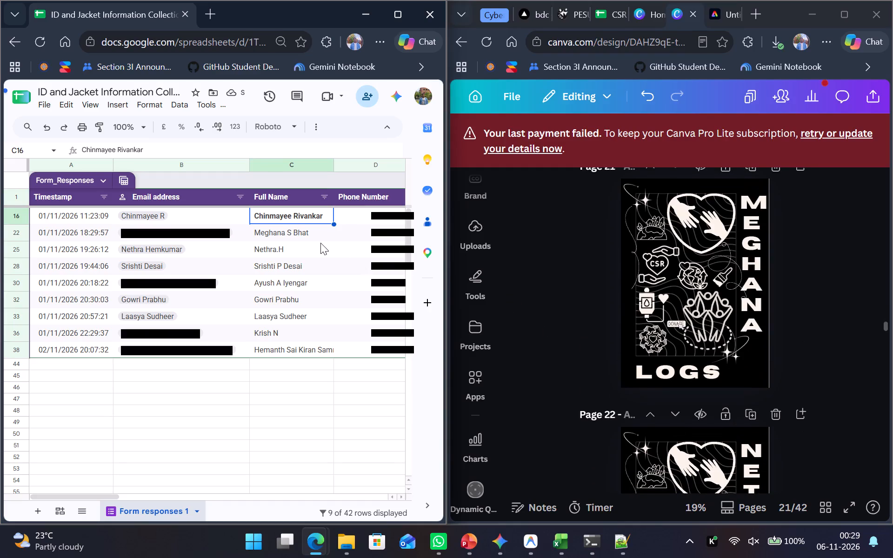
pyautogui.press('Down')
pyautogui.hotkey('ctrl', 'b')
pyautogui.scroll(-1, 625, 419)
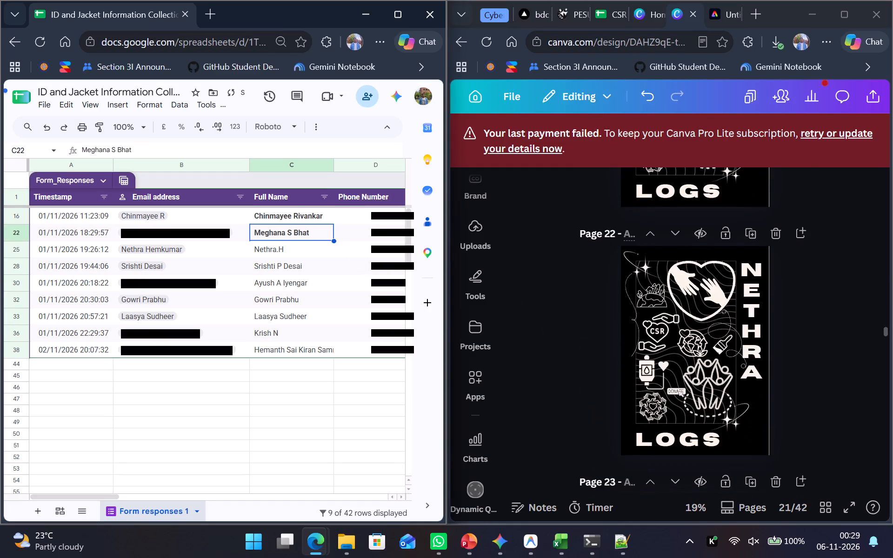
pyautogui.scroll(-1, 625, 419)
pyautogui.press('Down')
pyautogui.hotkey('ctrl', 'b')
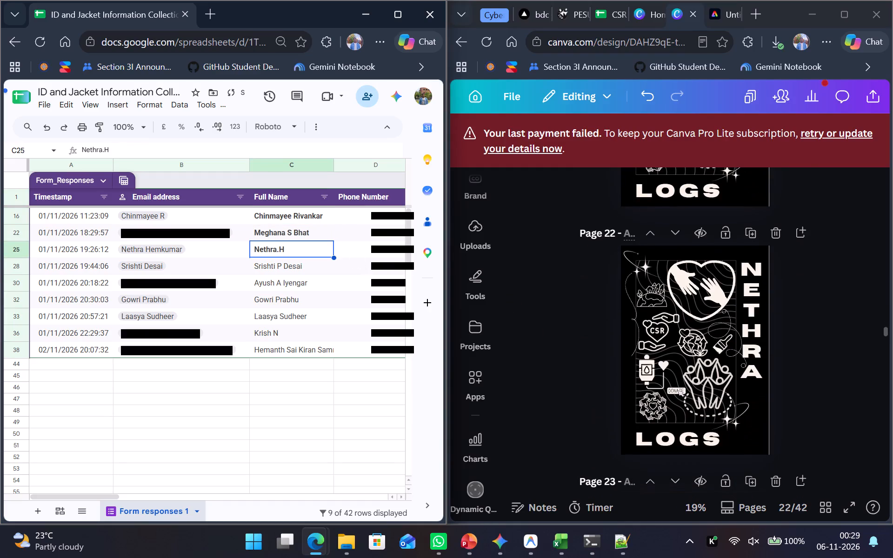
# Check the Srishti, Ayush and Gowri posters on pages 23 to 25 and bold their entries in the Full Name column.
pyautogui.scroll(-4, 559, 422)
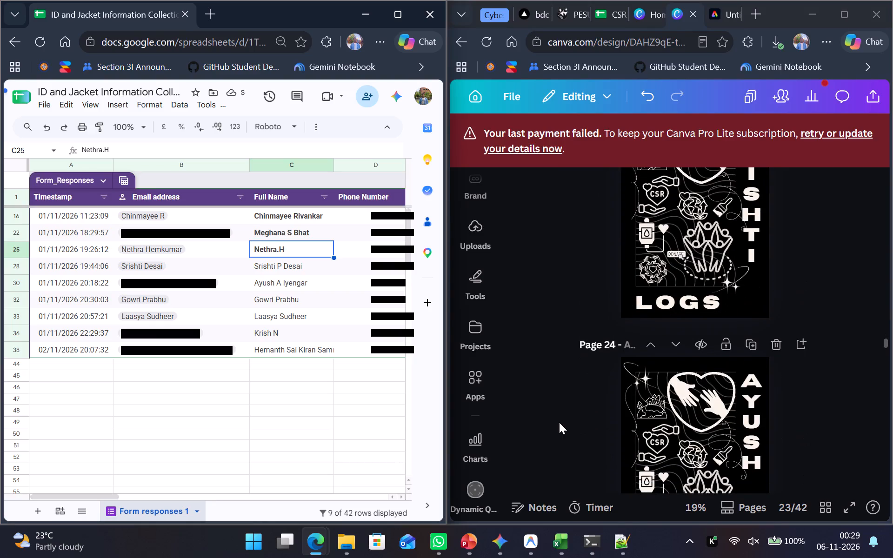
pyautogui.press('Down')
pyautogui.scroll(1, 559, 422)
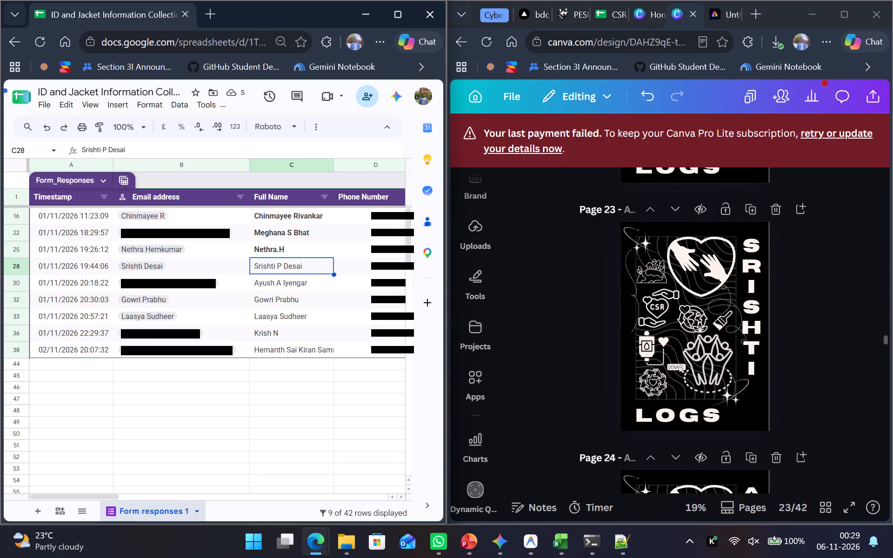
pyautogui.hotkey('ctrl', 'b')
pyautogui.scroll(-2, 574, 422)
pyautogui.press('Down')
pyautogui.hotkey('ctrl', 'b')
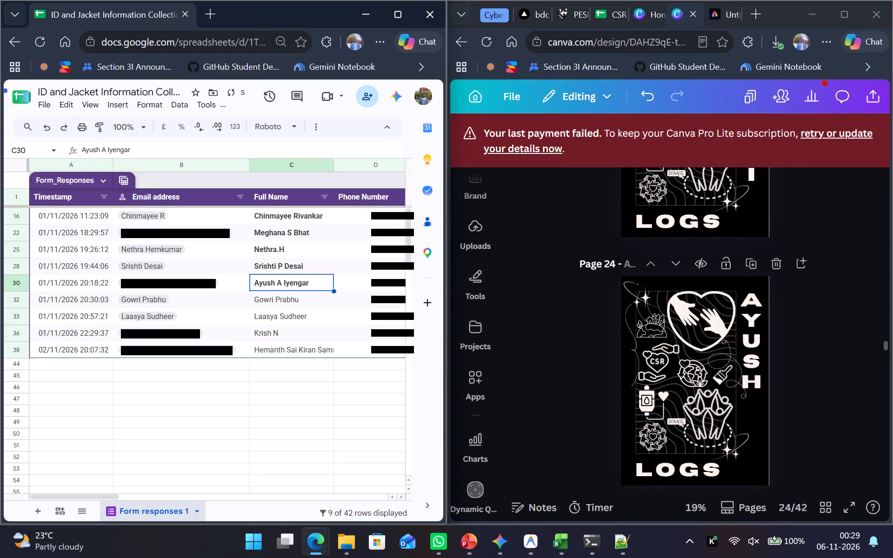
pyautogui.scroll(-3, 574, 422)
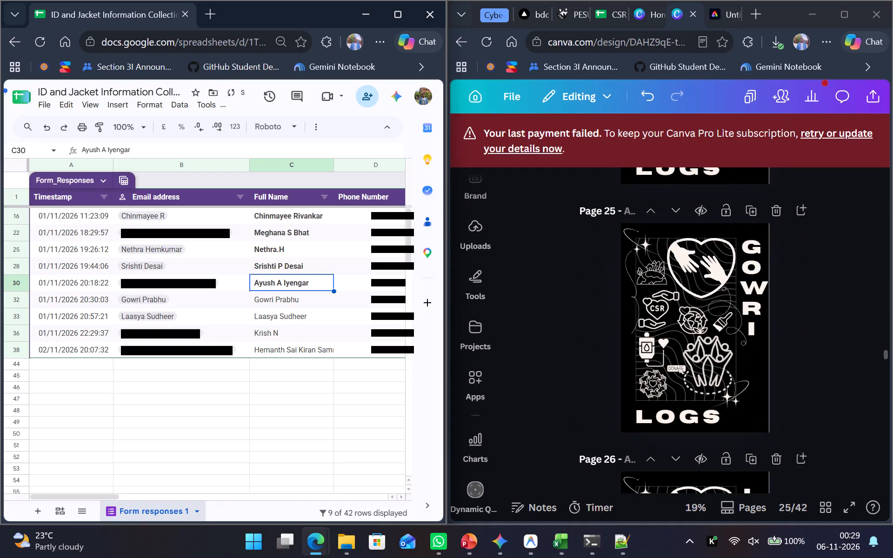
pyautogui.press('Down')
pyautogui.hotkey('ctrl', 'b')
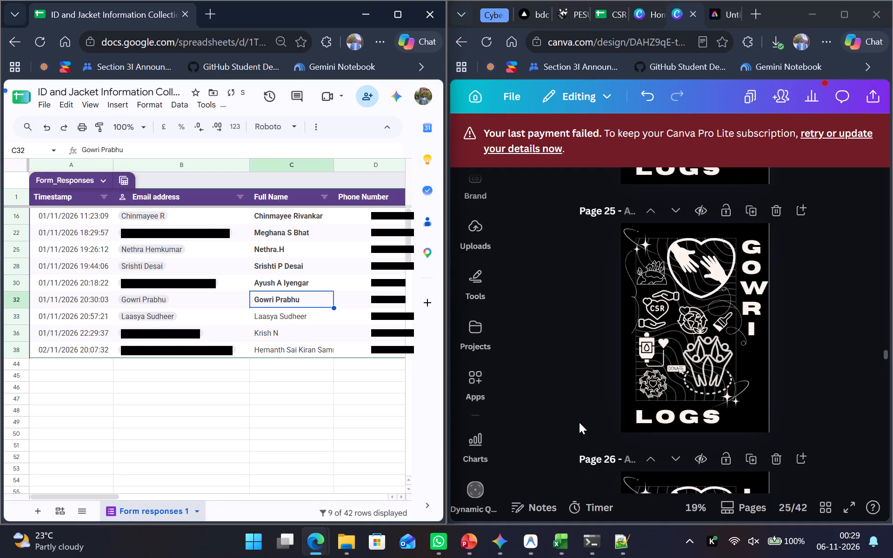
# Check the Laasya and Chris posters on pages 26 and 27 and bold Laasya's and Krish's entries in the Full Name column.
pyautogui.scroll(-3, 579, 422)
pyautogui.press('Down')
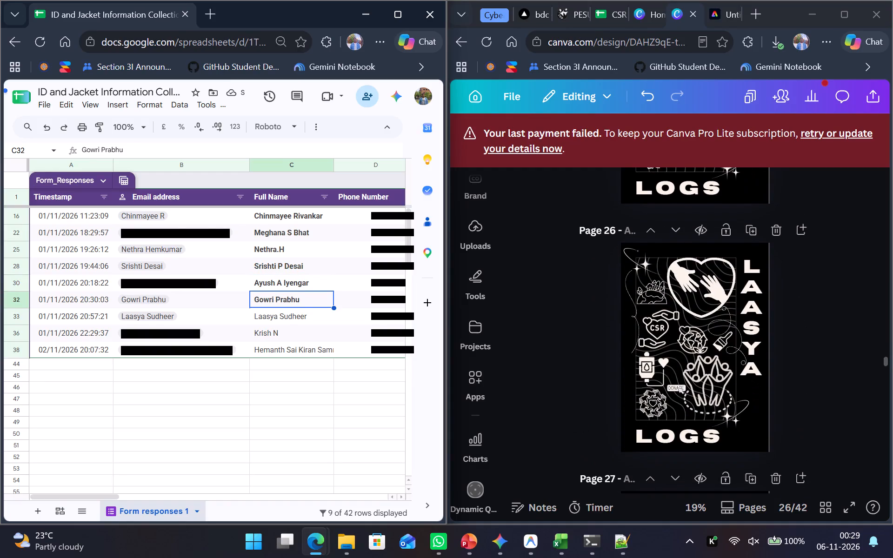
pyautogui.hotkey('ctrl', 'b')
pyautogui.scroll(-2, 579, 422)
pyautogui.press('Down')
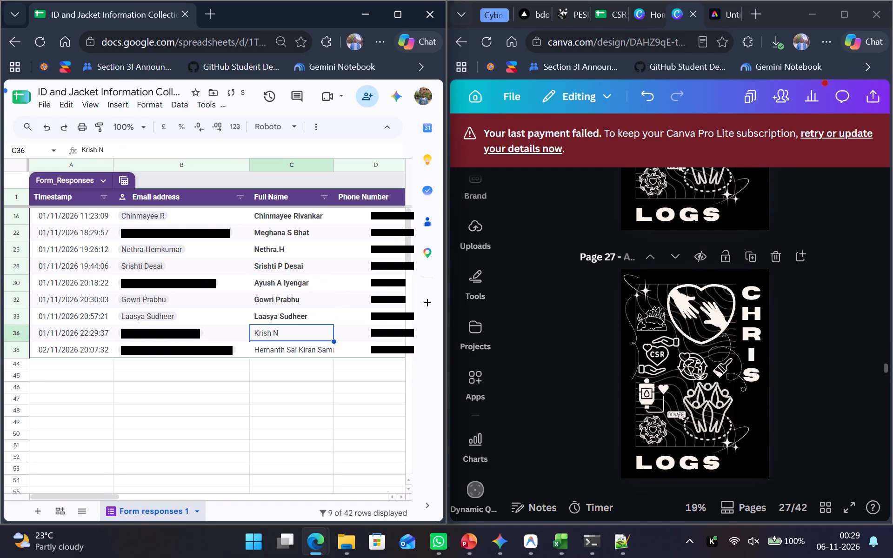
pyautogui.hotkey('ctrl', 'b')
# Find the Hemanth poster on page 29 and change its domain text to Logs.
pyautogui.scroll(-3, 579, 422)
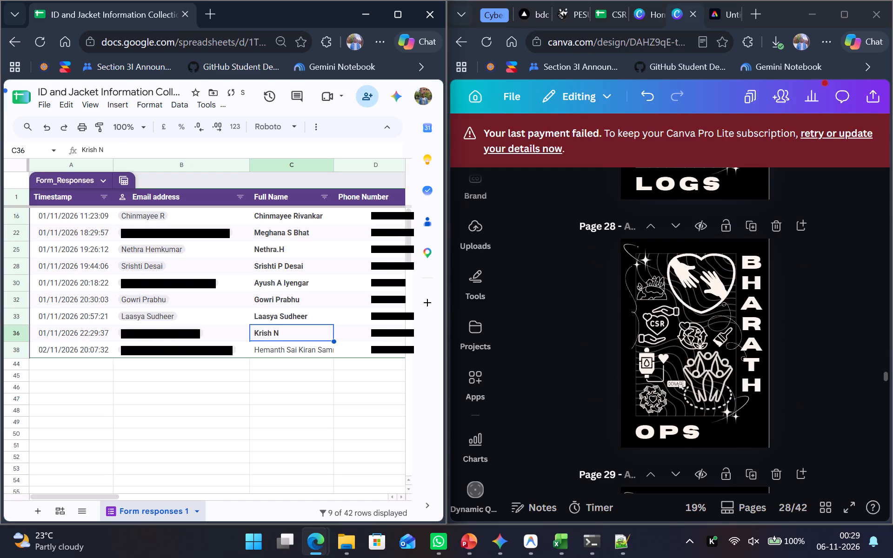
pyautogui.scroll(2, 579, 422)
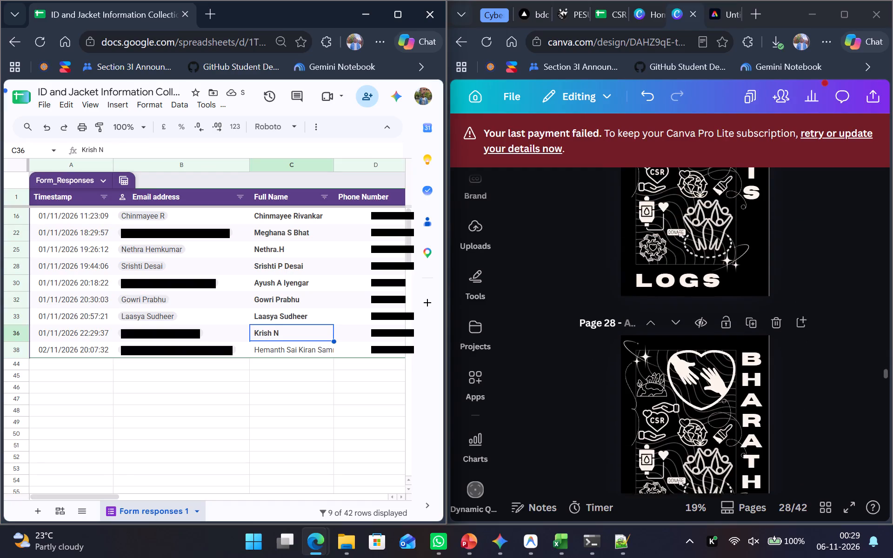
pyautogui.scroll(3, 579, 422)
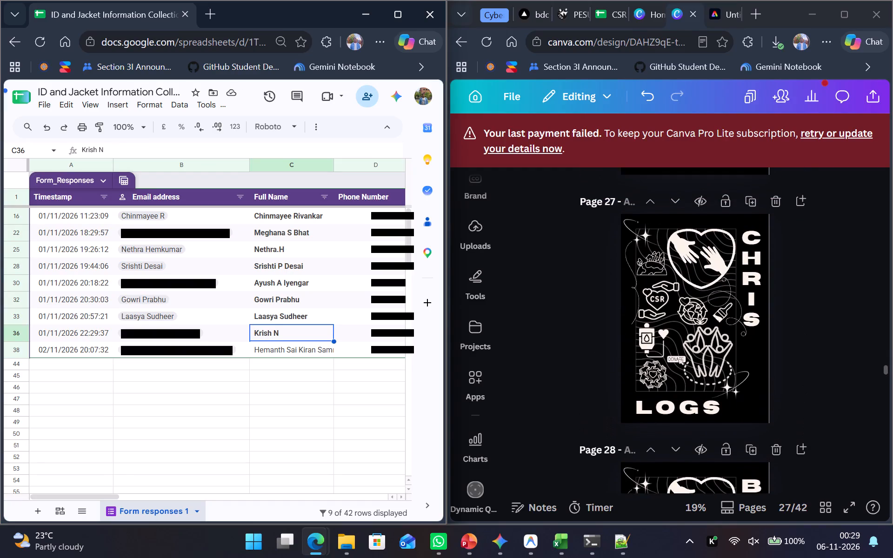
pyautogui.scroll(-4, 579, 422)
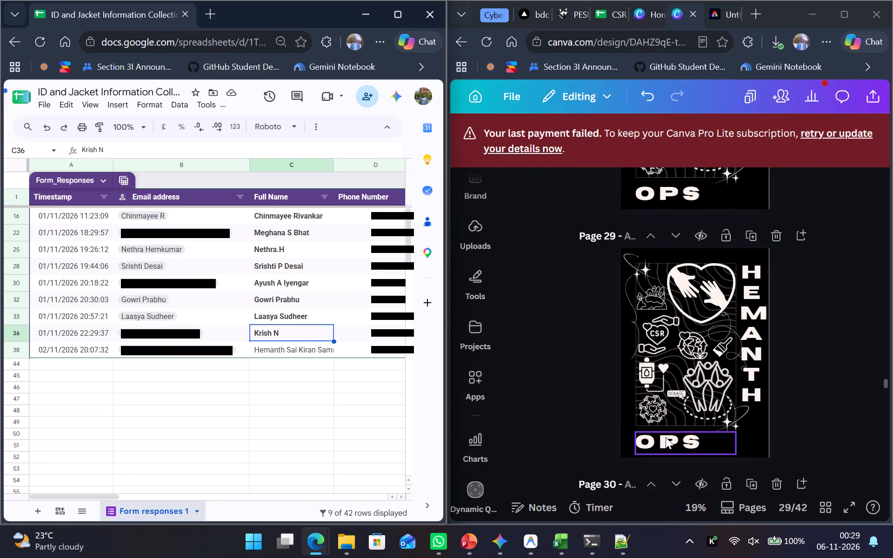
pyautogui.doubleClick(642, 438)
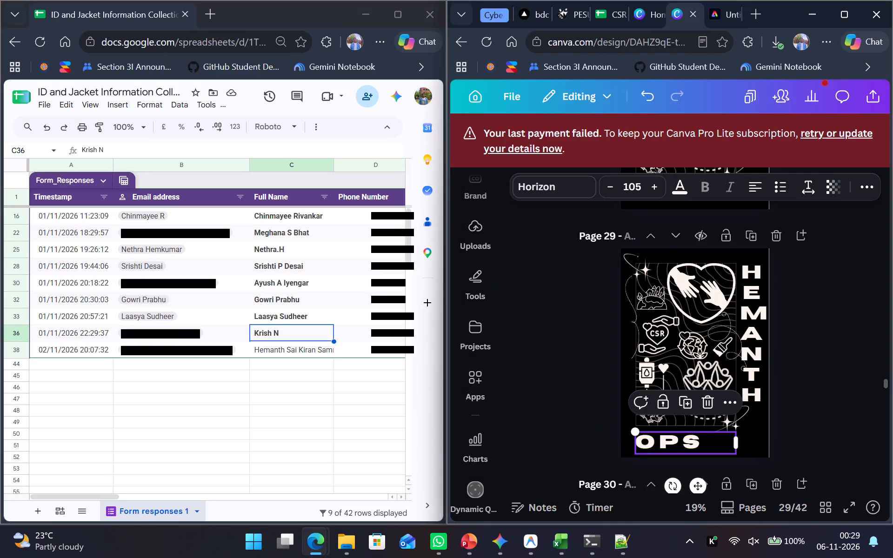
pyautogui.write('Lo')
pyautogui.press('g')
pyautogui.press('s')
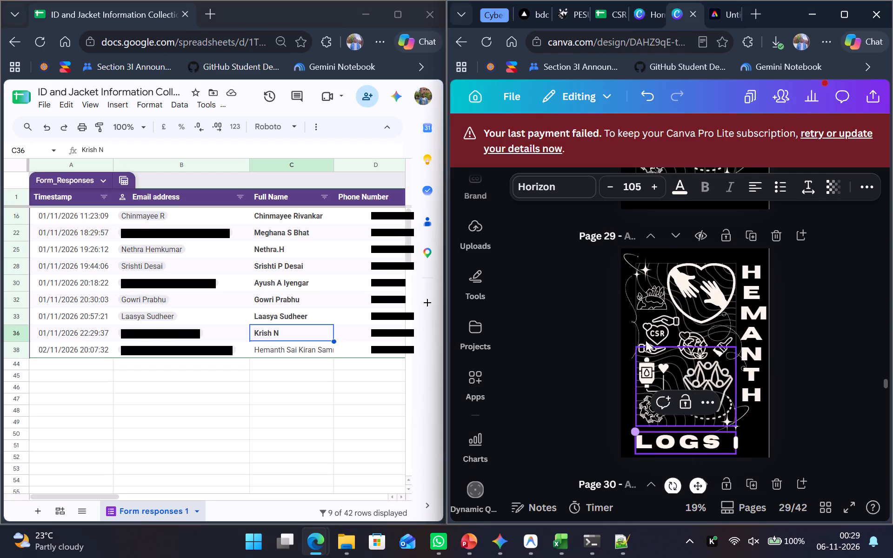
pyautogui.click(579, 293)
# Bold Hemanth's entry in the Full Name column of the responses sheet.
pyautogui.scroll(1, 579, 293)
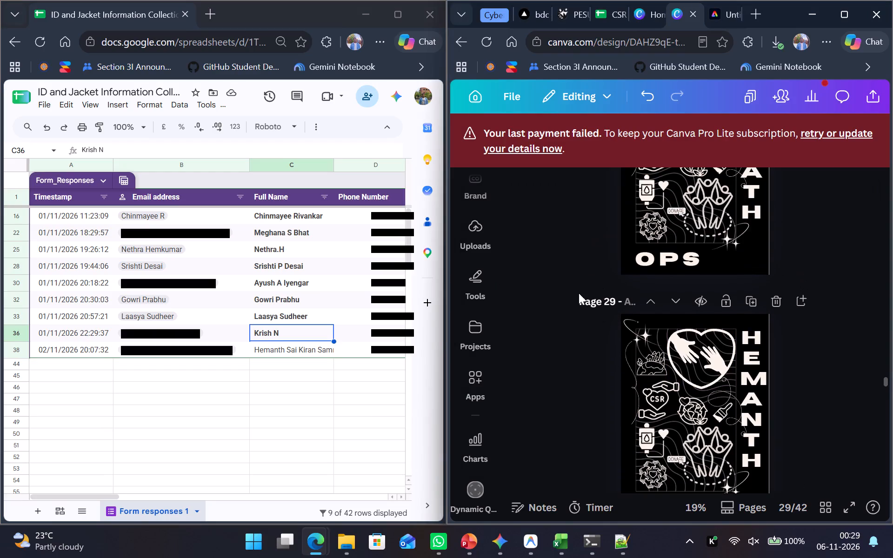
pyautogui.press('Down')
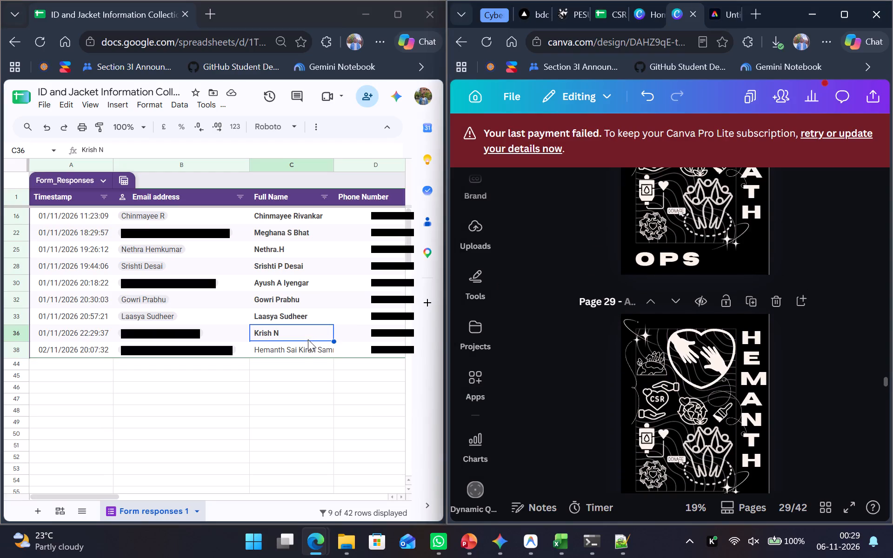
pyautogui.click(303, 336)
pyautogui.press('Down')
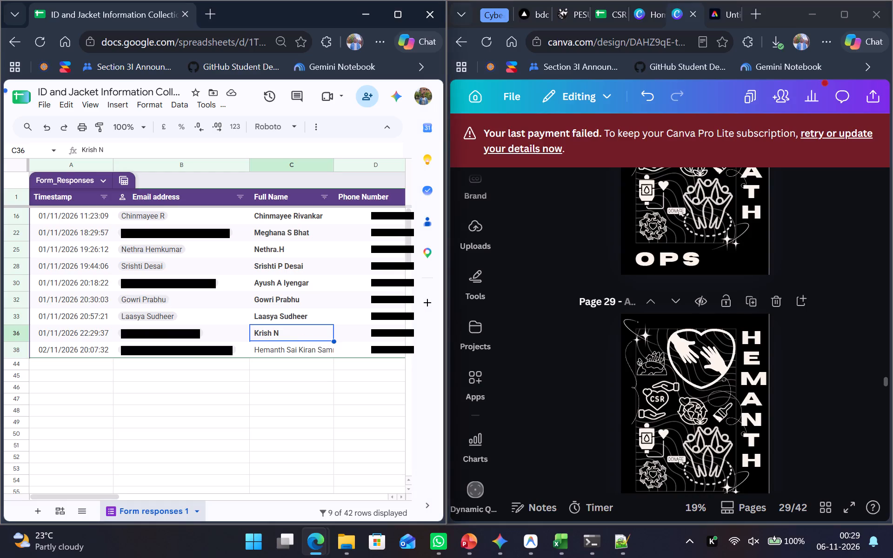
pyautogui.hotkey('ctrl', 'b')
# Change the Domain column filter to show only Ops, deselecting Logs.
pyautogui.hscroll(-3, 347, 283)
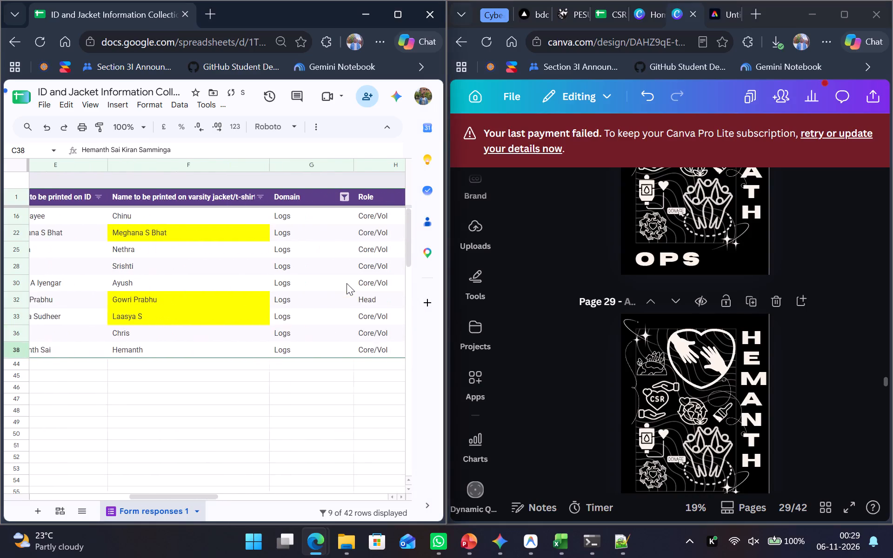
pyautogui.hscroll(-2, 347, 283)
pyautogui.click(256, 199)
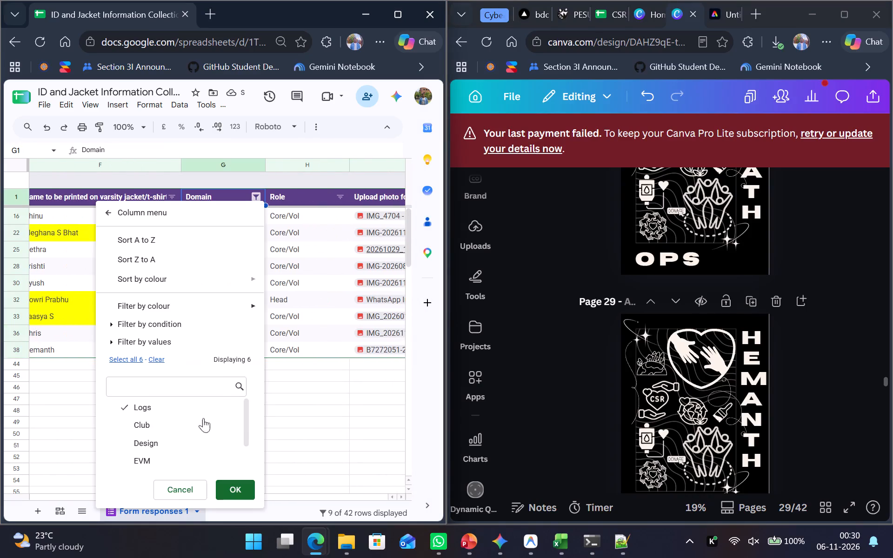
pyautogui.click(170, 413)
pyautogui.scroll(-1, 170, 413)
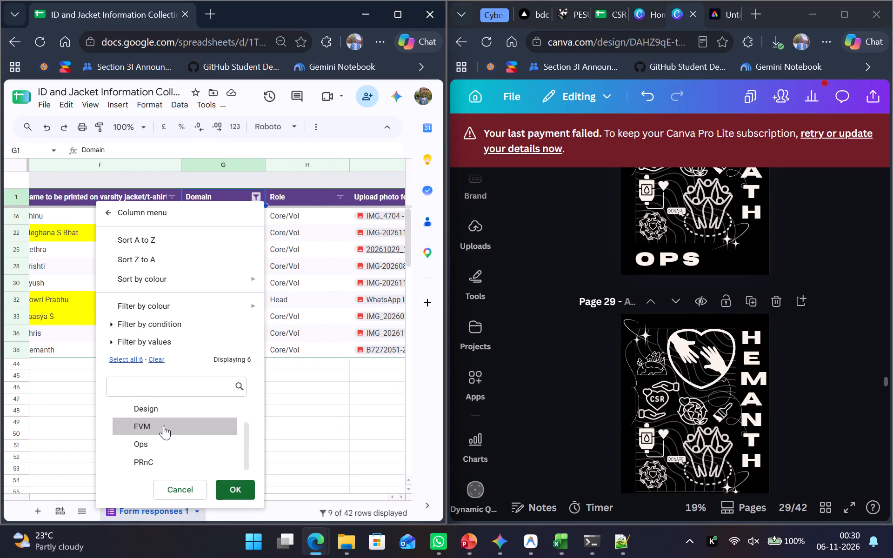
pyautogui.click(161, 442)
pyautogui.click(235, 489)
# Bold Bharath's entry in the Full Name column of the Ops responses.
pyautogui.hscroll(11, 198, 390)
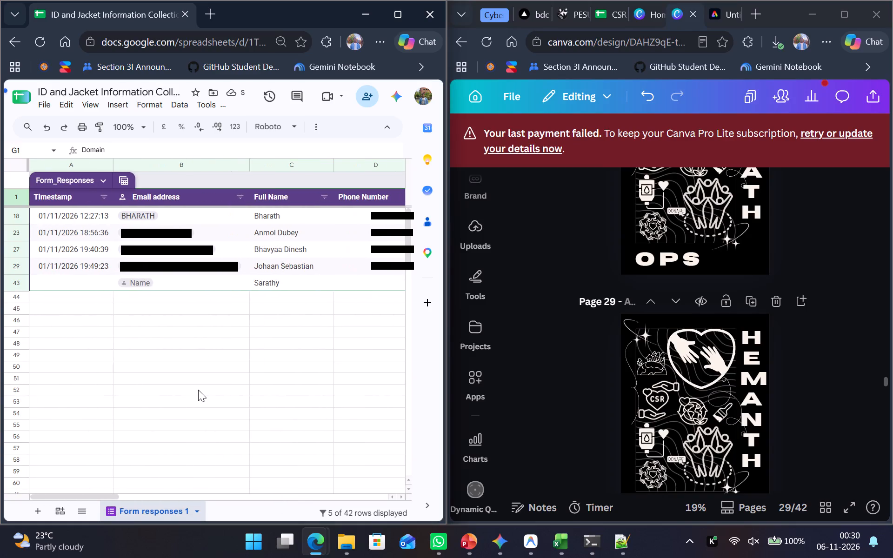
pyautogui.click(263, 216)
pyautogui.hotkey('ctrl', 'b')
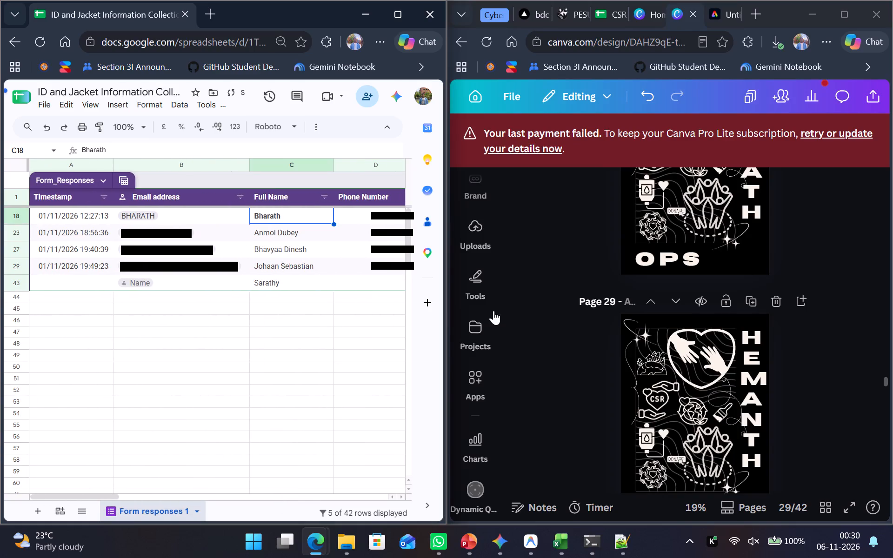
# Check the Ops posters around page 30 and bold Anmol's entry in the Full Name column of the responses sheet.
pyautogui.scroll(-6, 598, 357)
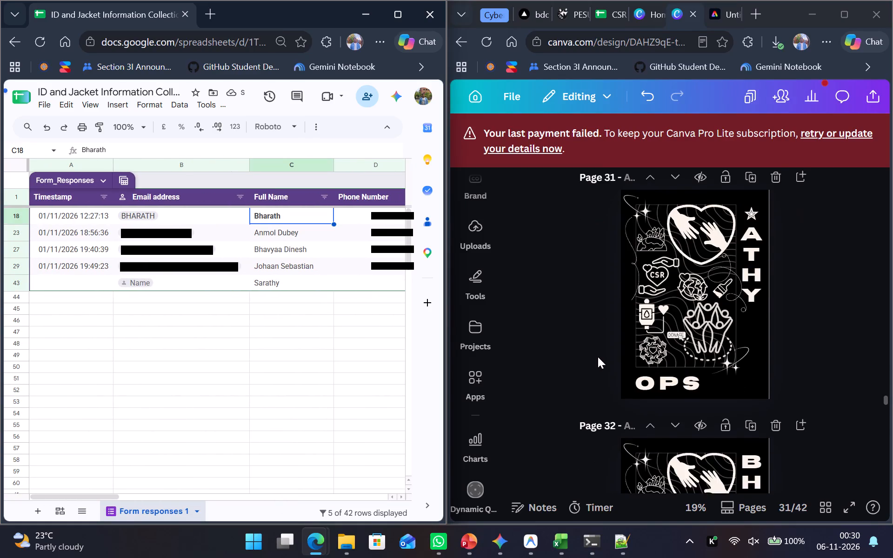
pyautogui.scroll(2, 598, 357)
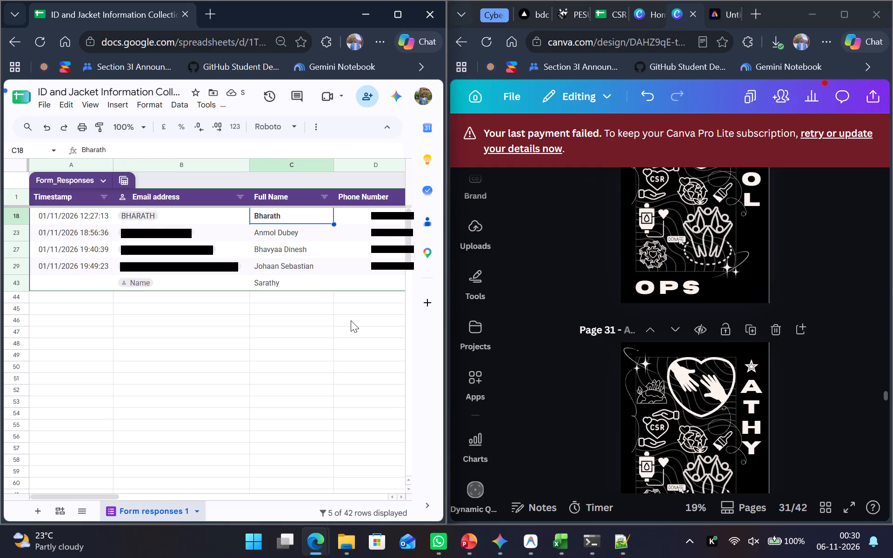
pyautogui.scroll(3, 584, 326)
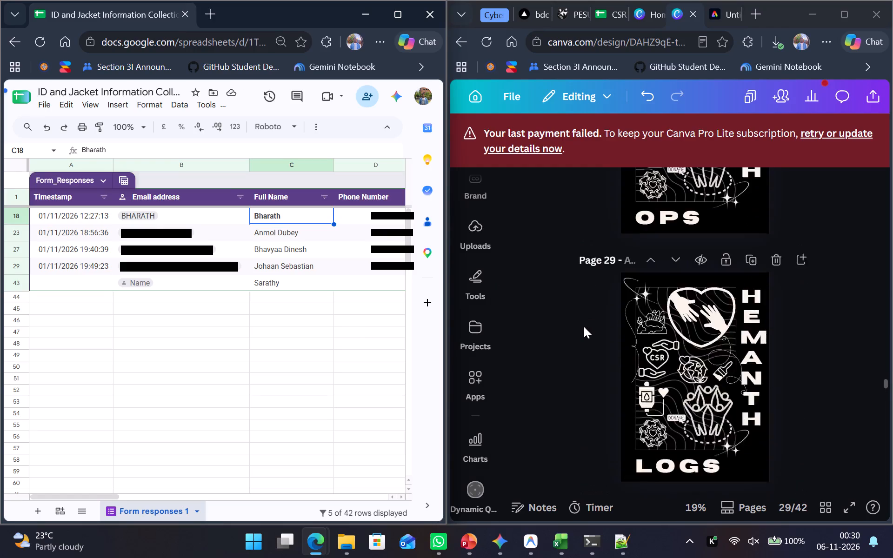
pyautogui.scroll(2, 584, 326)
pyautogui.hscroll(1, 584, 326)
pyautogui.scroll(-2, 584, 326)
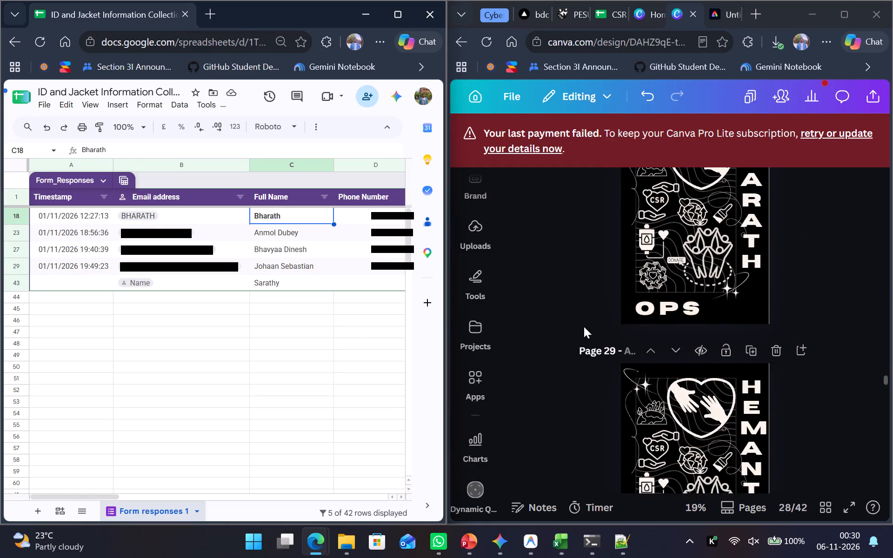
pyautogui.scroll(-2, 584, 326)
pyautogui.press('Down')
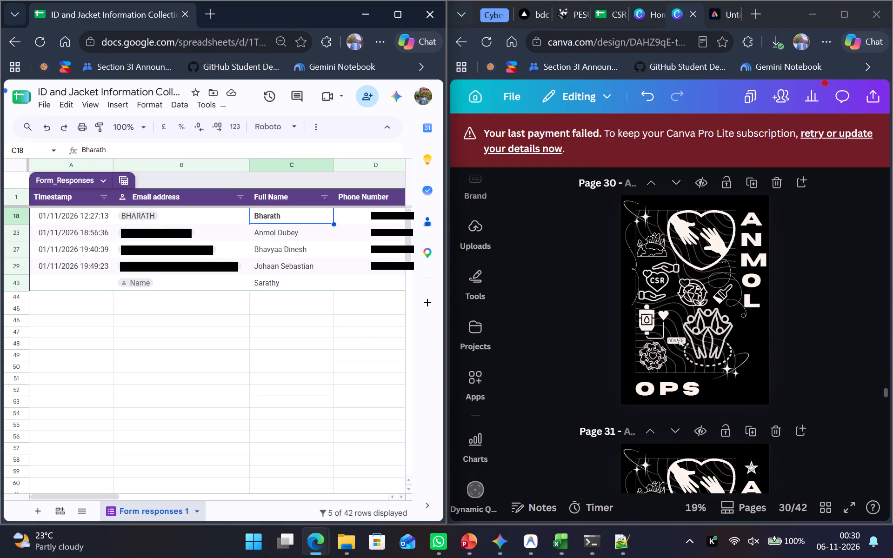
pyautogui.hotkey('ctrl', 'b')
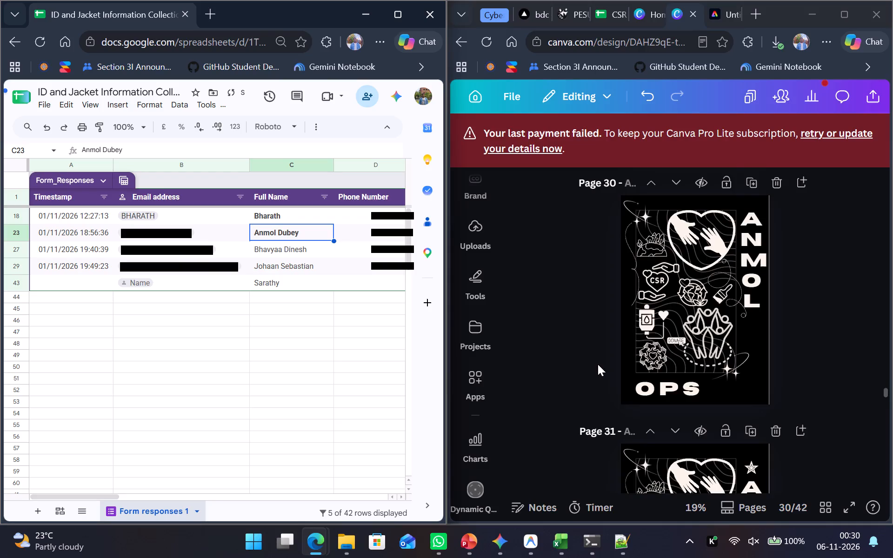
# Bold the Full Name entries of Bhavyaa, Sarathy and Johaan while matching them against the Ops posters through page 33.
pyautogui.scroll(-4, 598, 364)
pyautogui.press('Down')
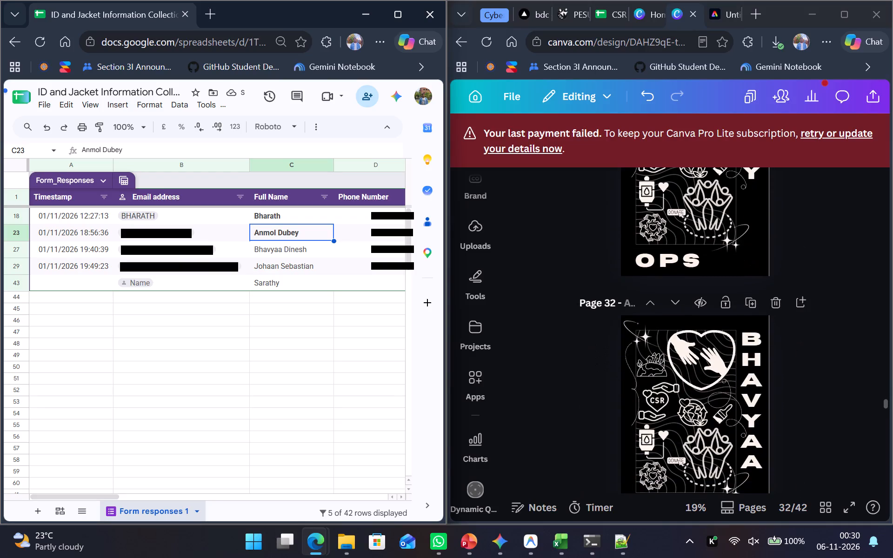
pyautogui.hotkey('ctrl', 'b')
pyautogui.press('Down')
pyautogui.press('Down')
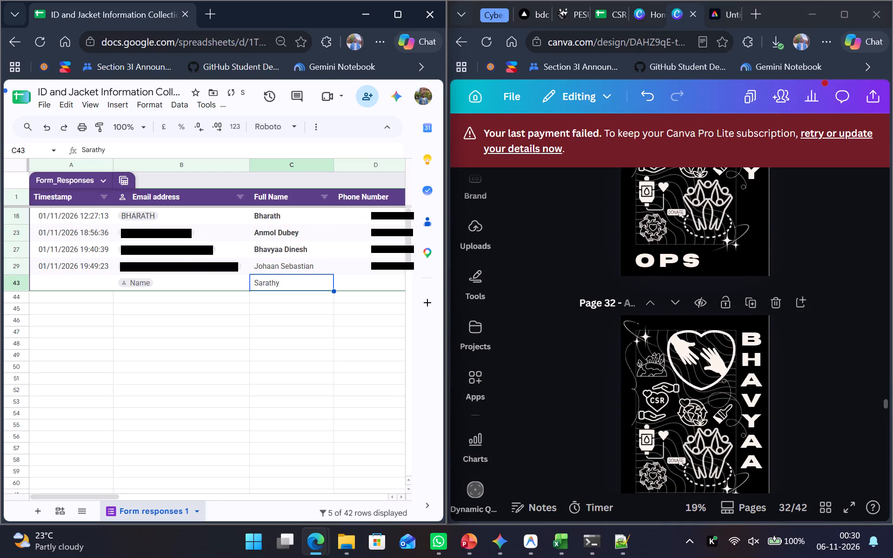
pyautogui.hotkey('ctrl', 'b')
pyautogui.scroll(-1, 633, 388)
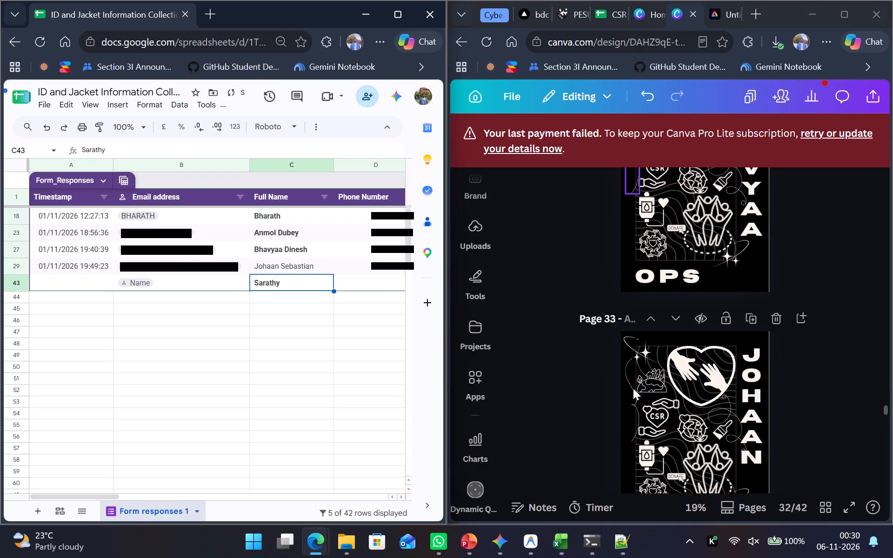
pyautogui.scroll(-1, 633, 388)
pyautogui.press('Up')
pyautogui.hotkey('ctrl', 'b')
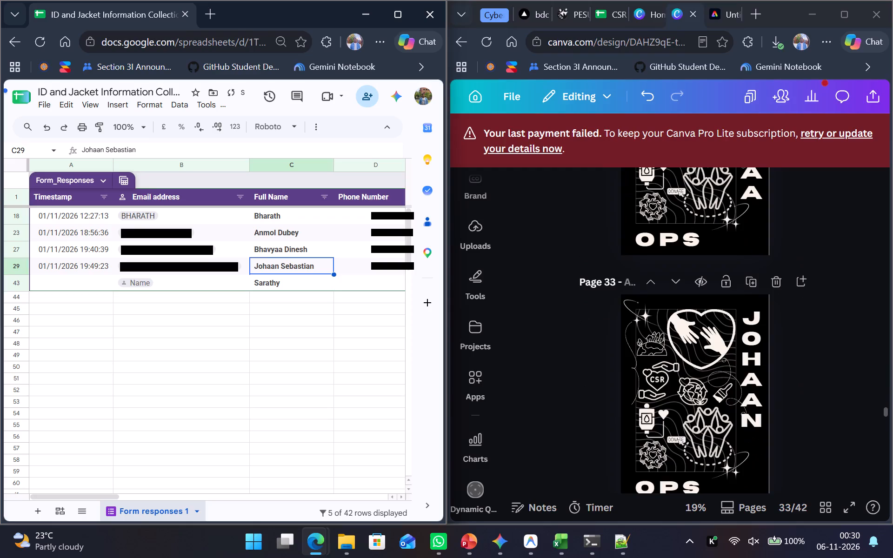
# Change the Domain column filter to show only PRnC, deselecting Ops.
pyautogui.scroll(-1, 575, 392)
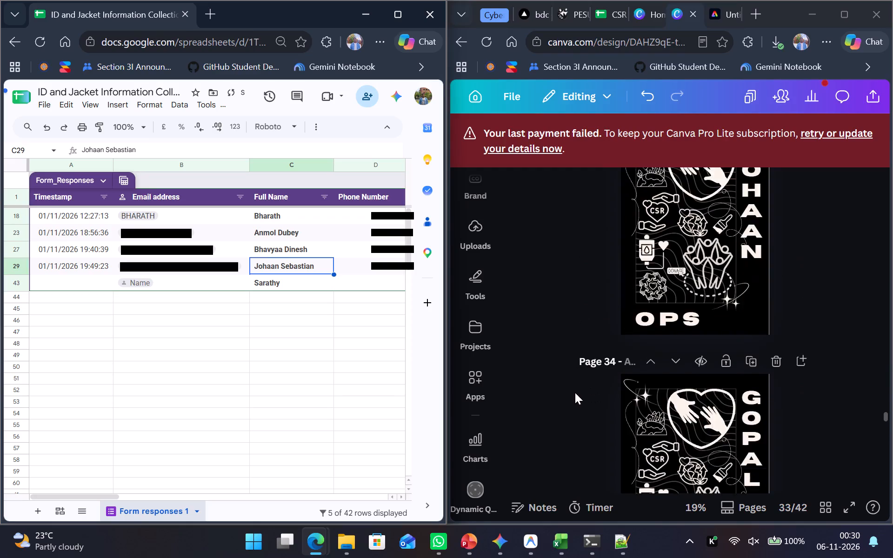
pyautogui.scroll(-2, 575, 392)
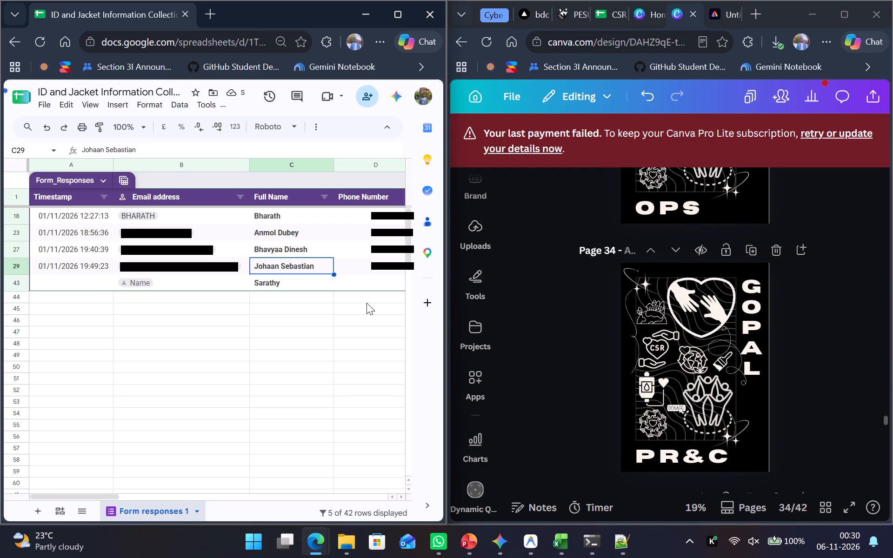
pyautogui.scroll(1, 367, 303)
pyautogui.hscroll(-1, 306, 225)
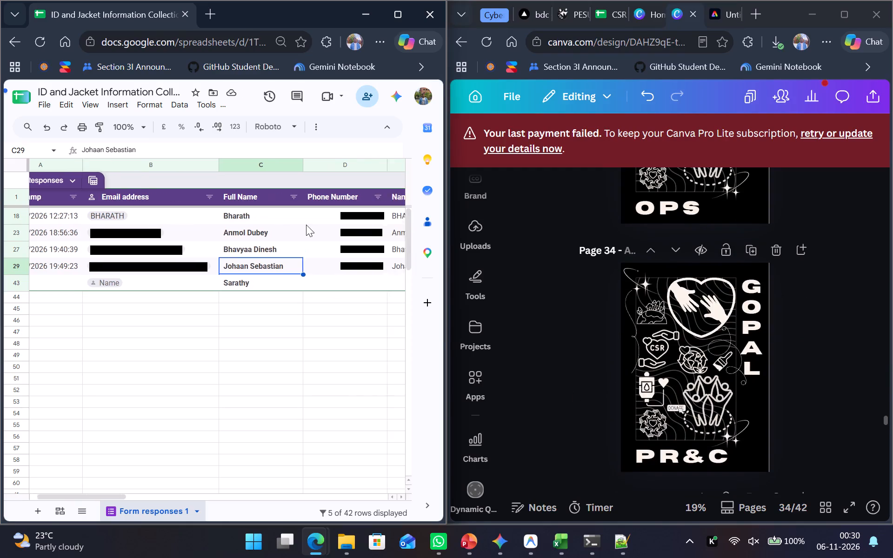
pyautogui.hscroll(-5, 306, 225)
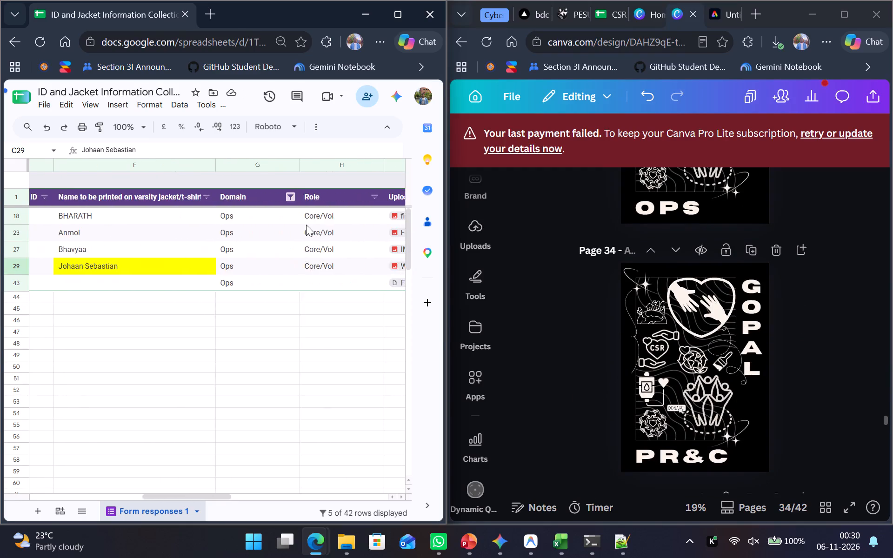
pyautogui.hscroll(-1, 306, 225)
pyautogui.click(244, 193)
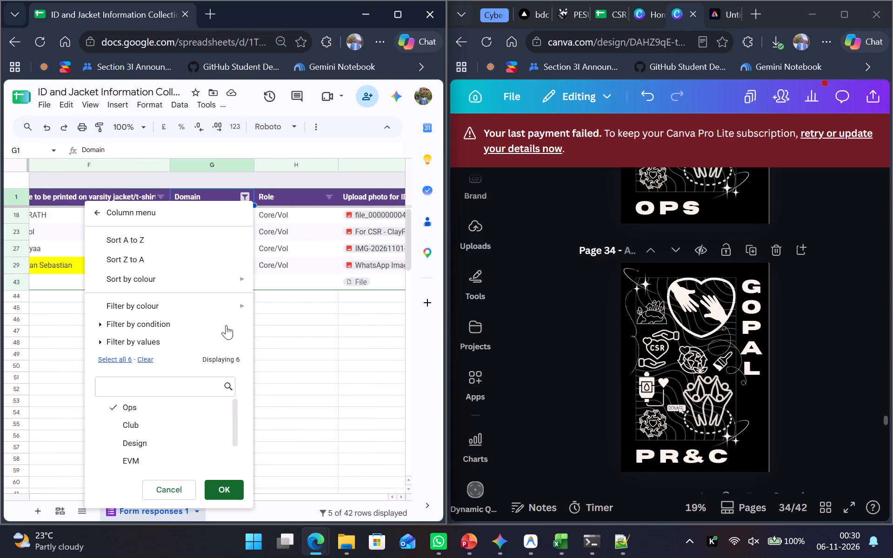
pyautogui.click(197, 404)
pyautogui.scroll(-2, 197, 404)
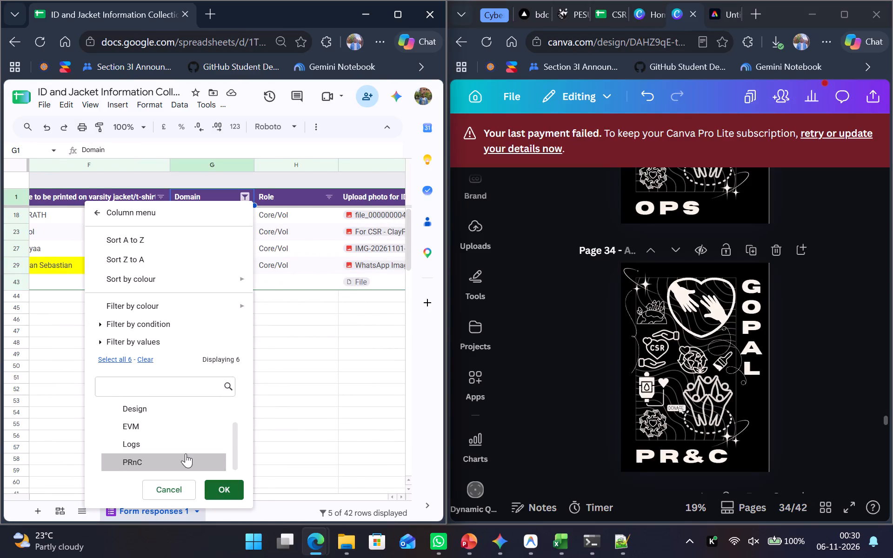
pyautogui.click(186, 456)
pyautogui.click(221, 484)
# Match the Gopal poster on page 34 and bold Gopal's Full Name entry in the PRnC responses.
pyautogui.hscroll(6, 177, 355)
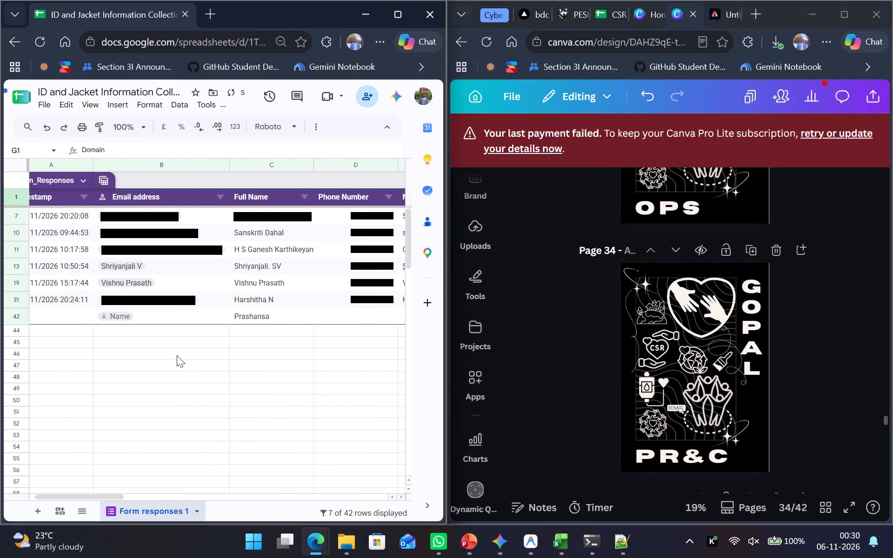
pyautogui.scroll(2, 177, 355)
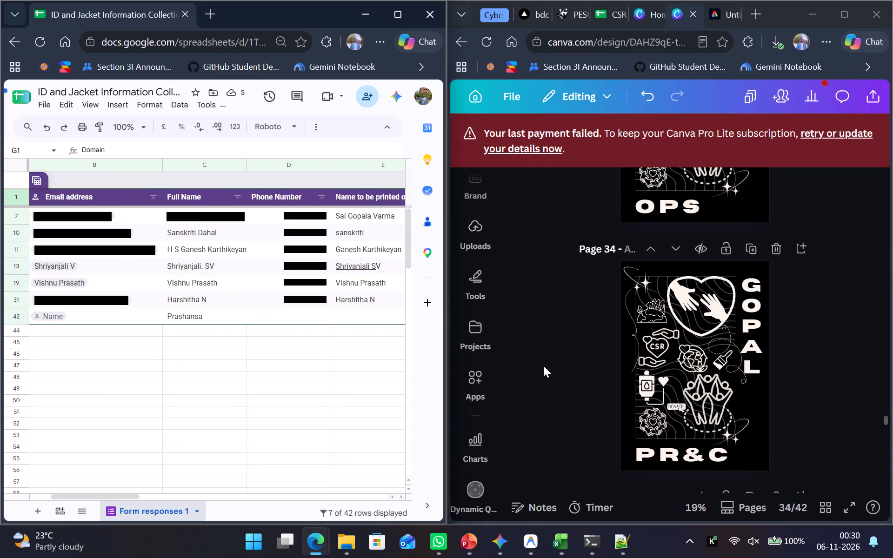
pyautogui.scroll(-1, 543, 365)
pyautogui.click(227, 216)
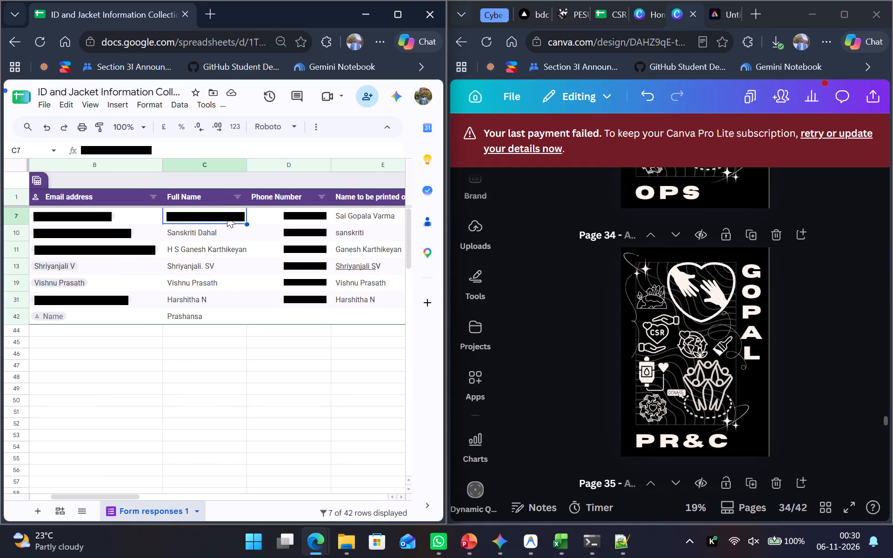
pyautogui.hotkey('ctrl', 'b')
# Bold the Full Name entries of Sanskriti, Ganesh and Shriyanjali while matching them against the PR&C posters on pages 35 to 37.
pyautogui.press('Down')
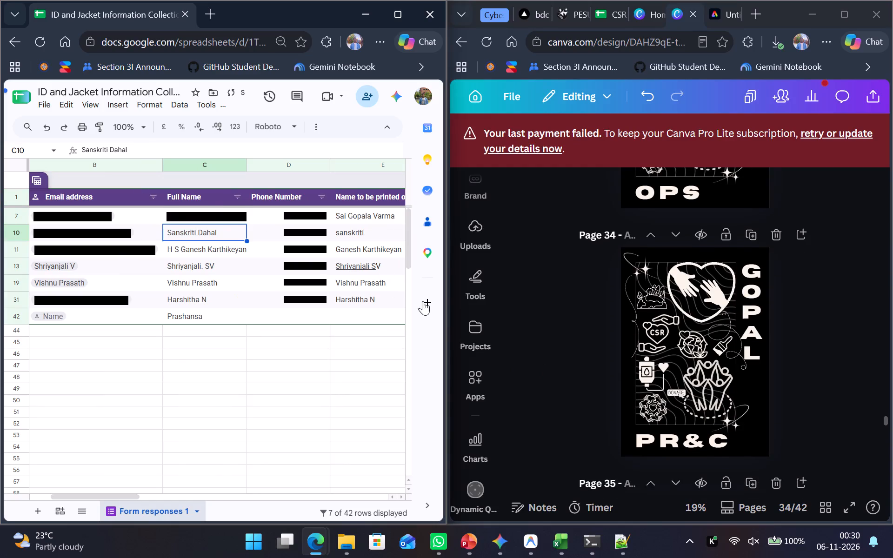
pyautogui.scroll(-3, 565, 331)
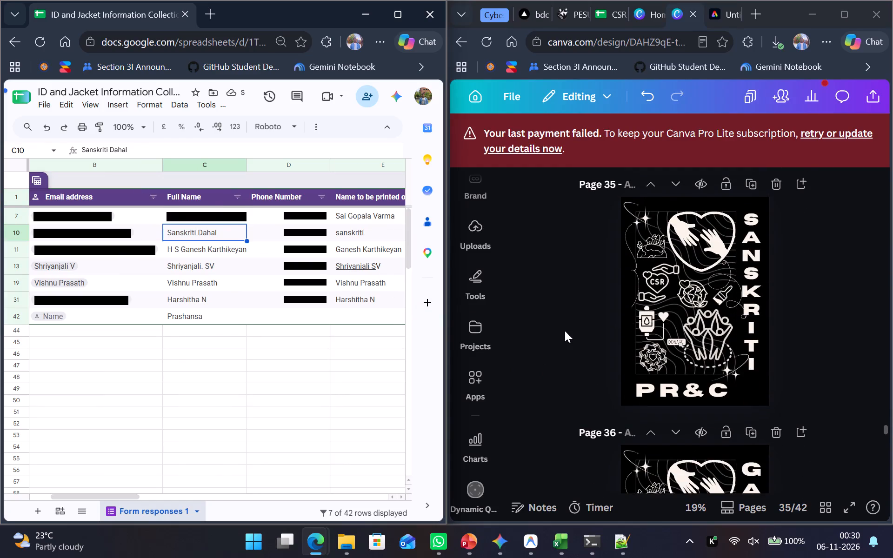
pyautogui.hotkey('ctrl', 'b')
pyautogui.scroll(-1, 565, 331)
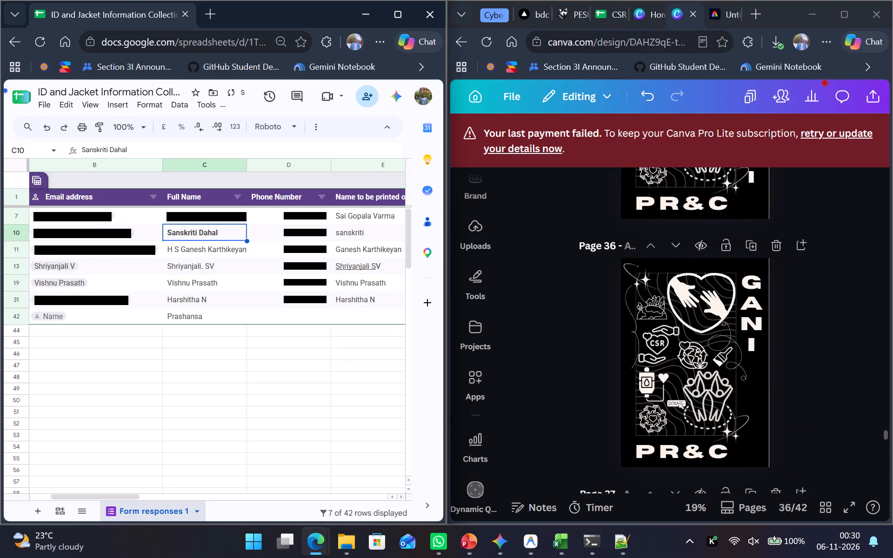
pyautogui.scroll(-1, 565, 331)
pyautogui.press('Down')
pyautogui.hotkey('ctrl', 'b')
pyautogui.scroll(-1, 565, 331)
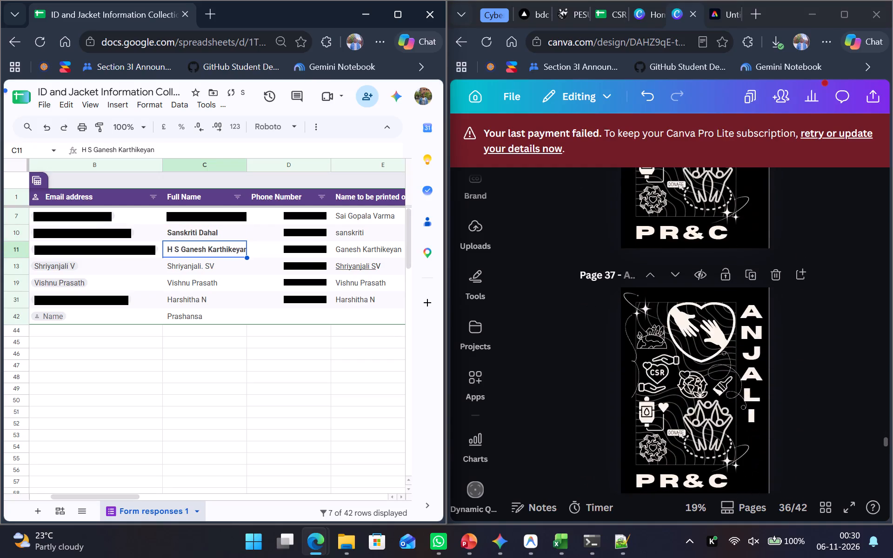
pyautogui.scroll(-1, 565, 331)
pyautogui.press('Down')
pyautogui.hotkey('ctrl', 'b')
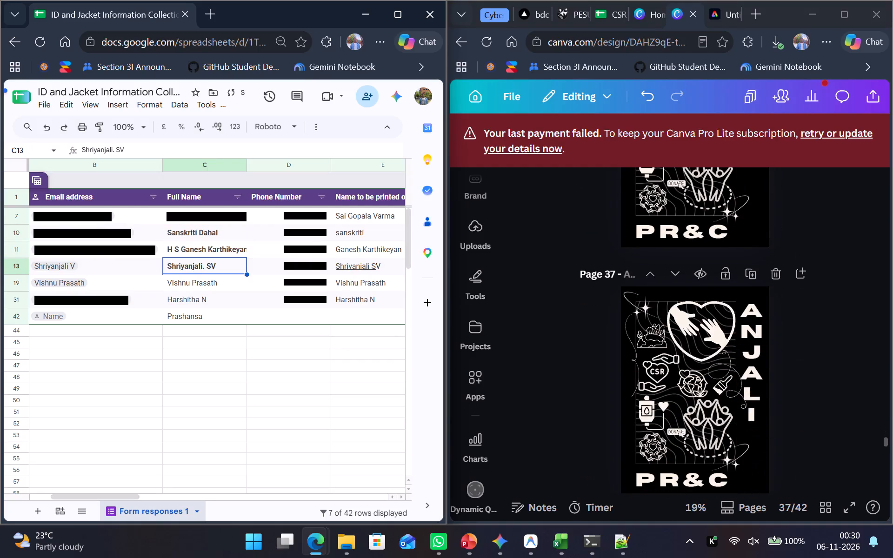
# Bold the Full Name entries of Vishnu, Prashansa and Harshitha while matching them against the PR&C posters on pages 38 to 40.
pyautogui.scroll(-4, 565, 331)
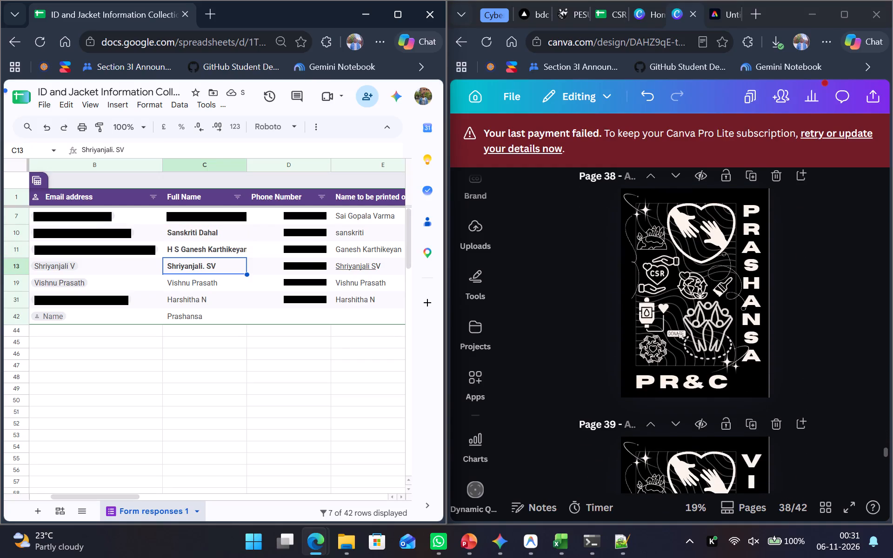
pyautogui.scroll(-2, 565, 331)
pyautogui.press('Down')
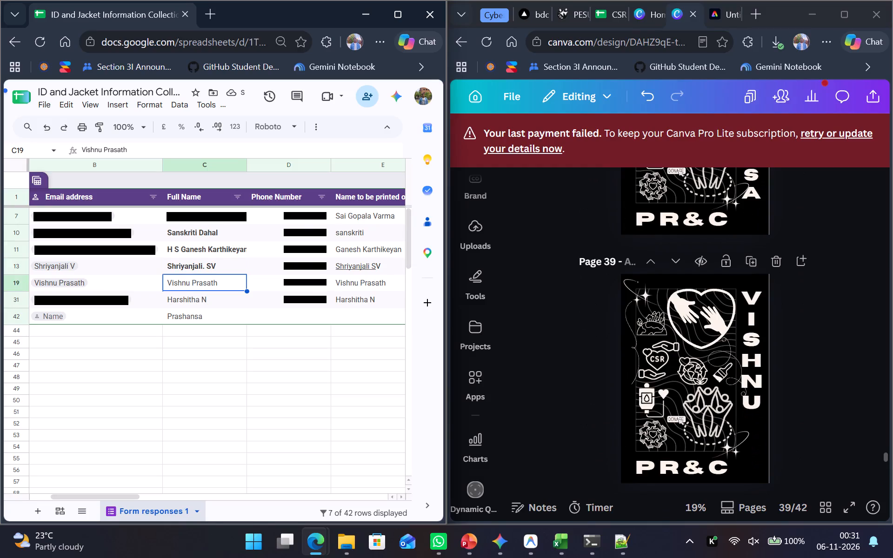
pyautogui.hotkey('ctrl', 'b')
pyautogui.press('Down')
pyautogui.press('Down')
pyautogui.hotkey('ctrl', 'b')
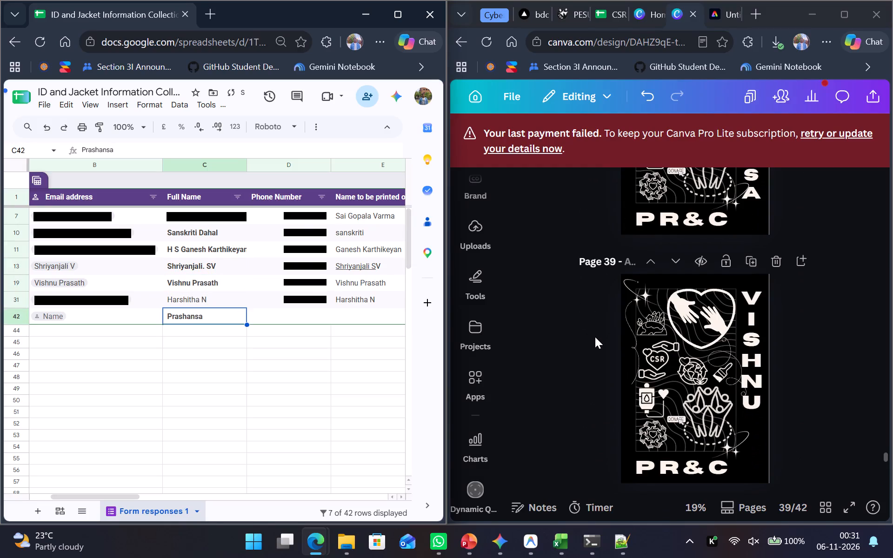
pyautogui.scroll(-3, 595, 338)
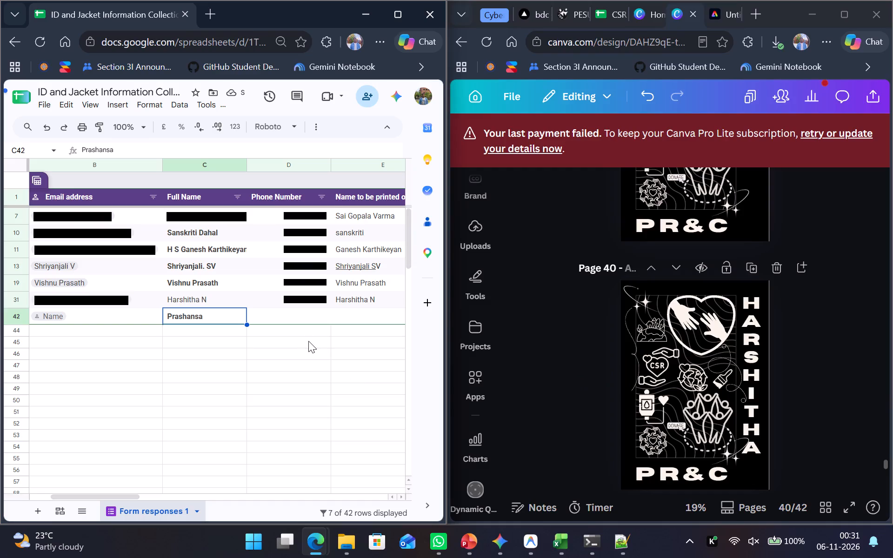
pyautogui.press('Up')
pyautogui.hotkey('ctrl', 'b')
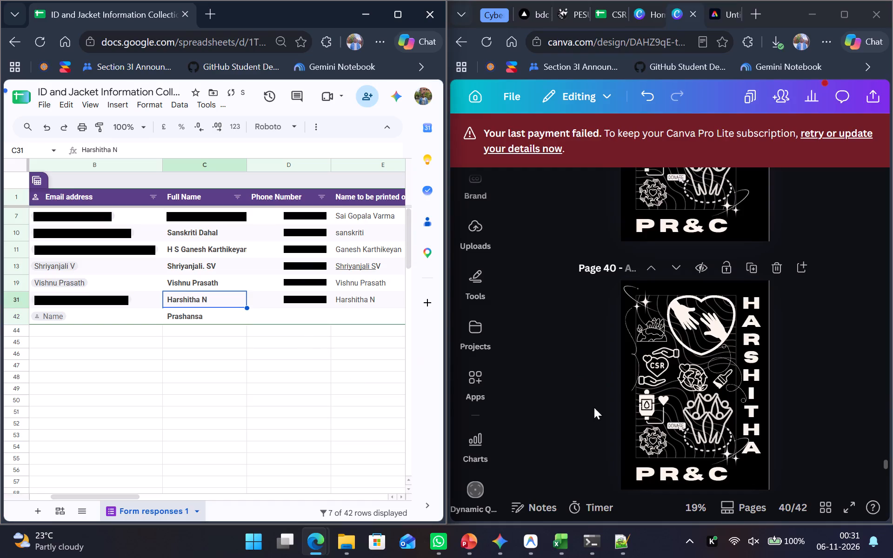
# Go to the Club Head posters and change the Domain column filter to show only Club, deselecting PRnC.
pyautogui.scroll(-4, 615, 414)
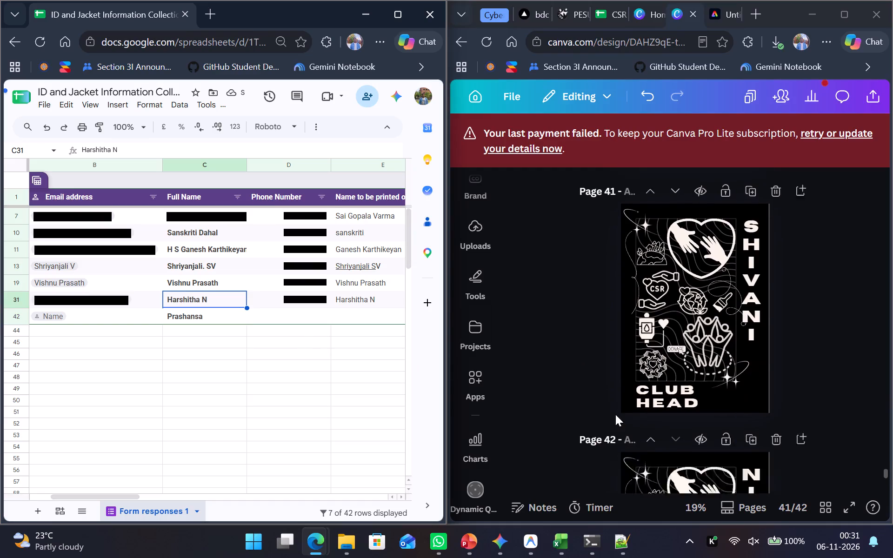
pyautogui.scroll(-2, 615, 414)
pyautogui.hscroll(-2, 323, 199)
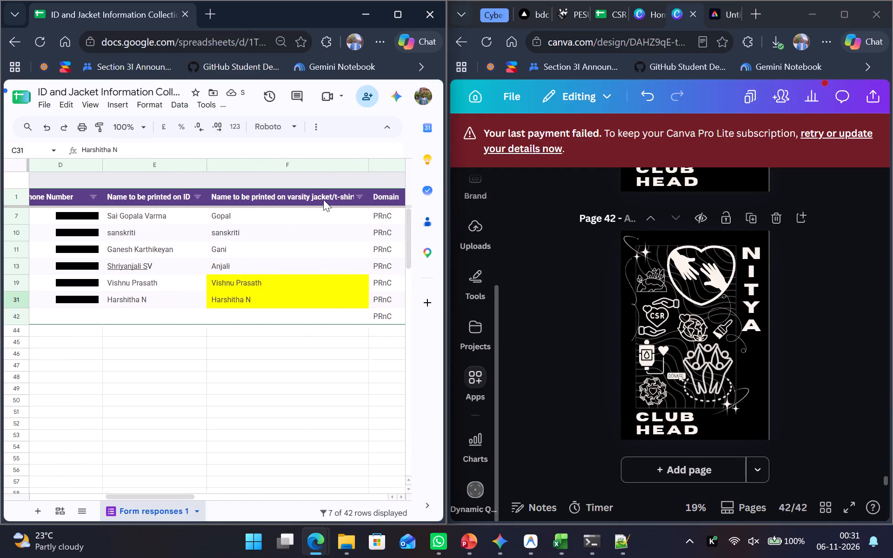
pyautogui.hscroll(-1, 323, 199)
pyautogui.click(281, 195)
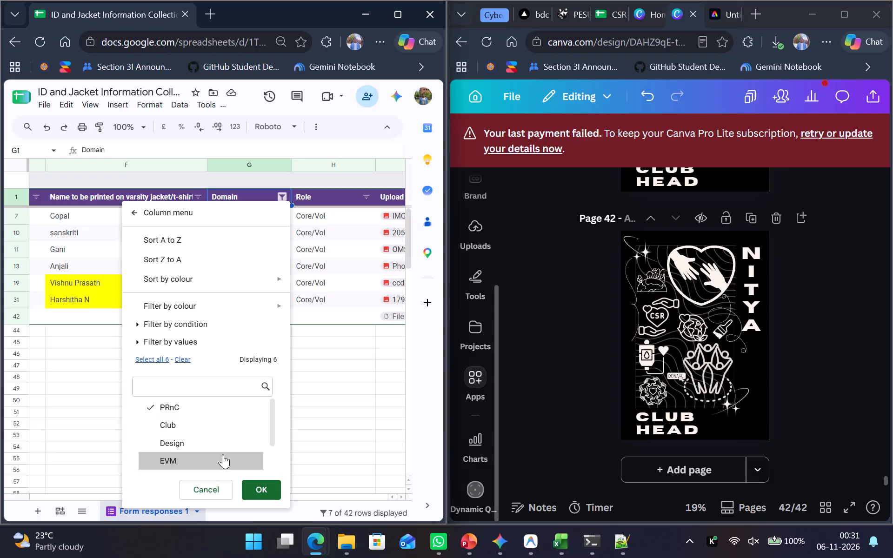
pyautogui.click(180, 412)
pyautogui.click(180, 424)
pyautogui.click(261, 491)
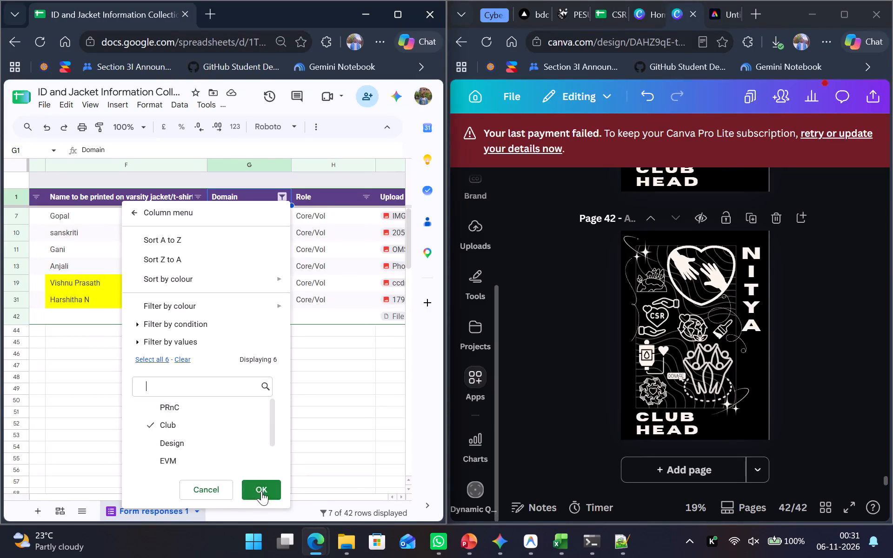
pyautogui.hscroll(5, 163, 332)
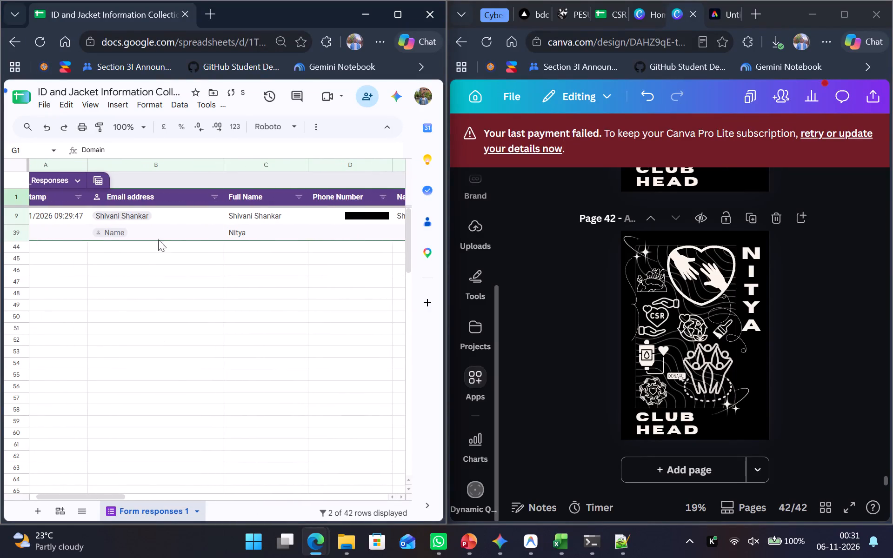
# Bold the Full Name entries of Shivani and Nitya in the Club responses, matching the Club Head posters.
pyautogui.click(250, 215)
pyautogui.hotkey('shift', 'Down')
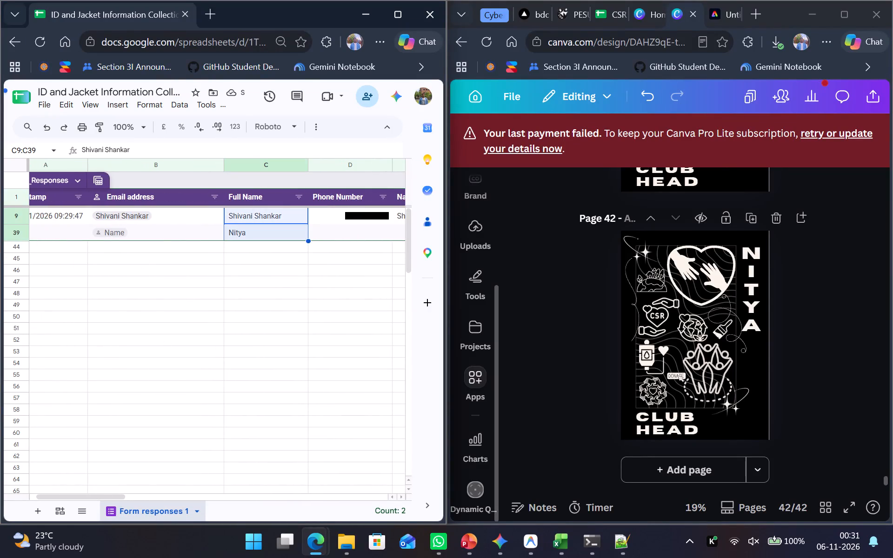
pyautogui.hotkey('ctrl', 'b')
pyautogui.click(579, 338)
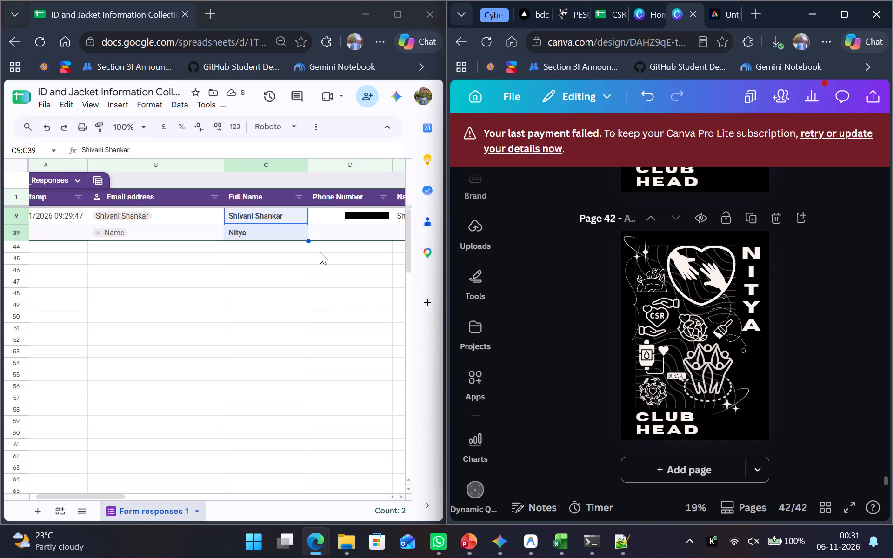
# Reset the Domain column filter to include all six domain values so every response is shown.
pyautogui.hscroll(-5, 320, 252)
pyautogui.scroll(1, 320, 252)
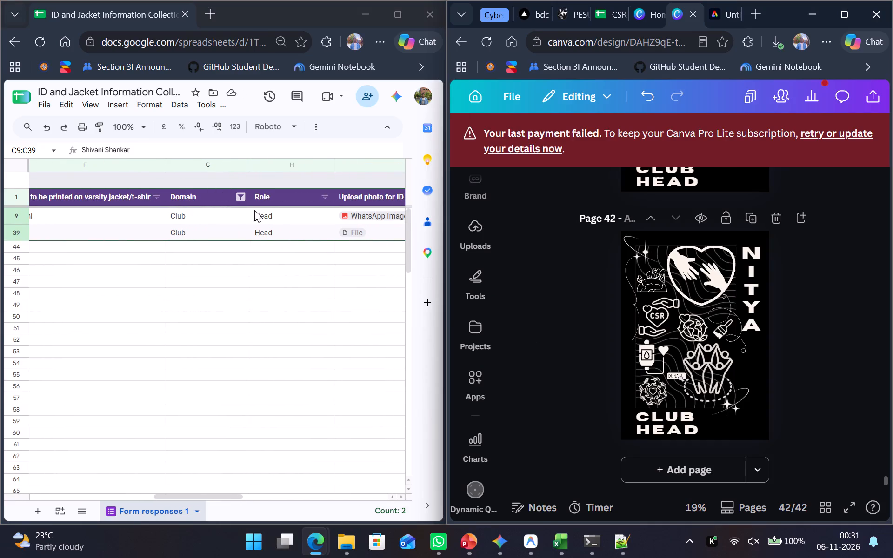
pyautogui.click(243, 199)
pyautogui.click(106, 354)
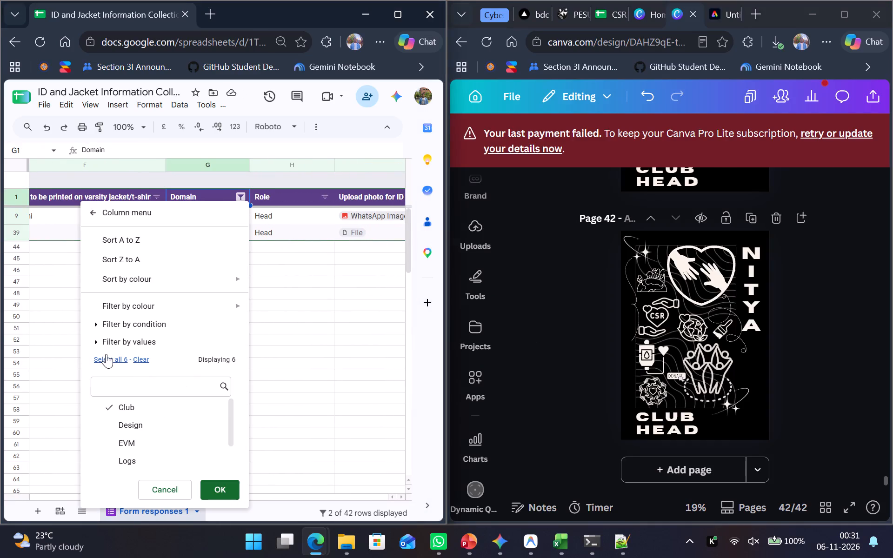
pyautogui.click(217, 492)
# Review the unfiltered responses, examining the bolded full names, the jacket name column and the domains.
pyautogui.hscroll(4, 289, 385)
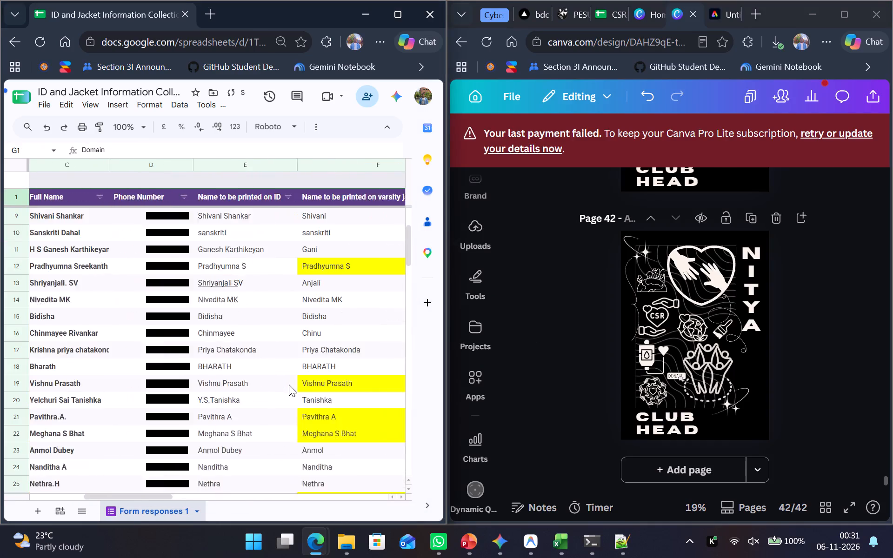
pyautogui.hscroll(3, 289, 385)
pyautogui.scroll(-2, 289, 385)
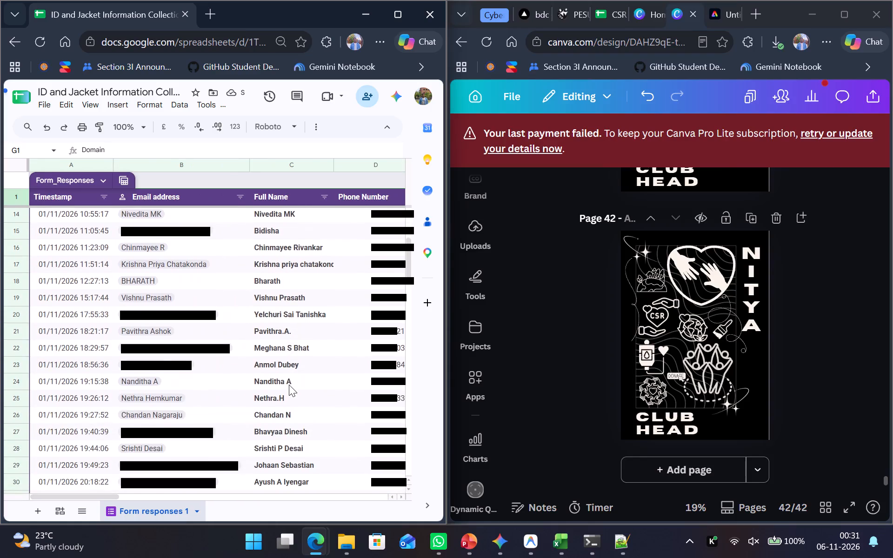
pyautogui.scroll(4, 289, 385)
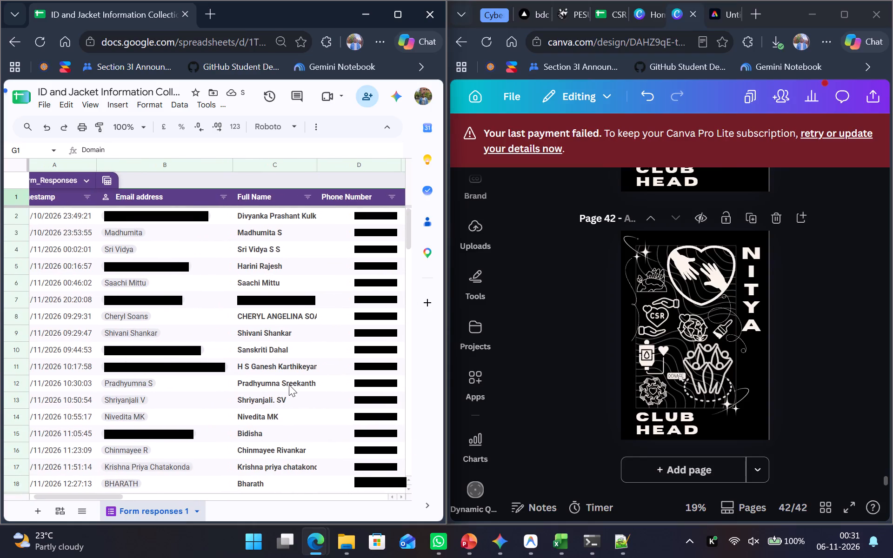
pyautogui.scroll(1, 289, 385)
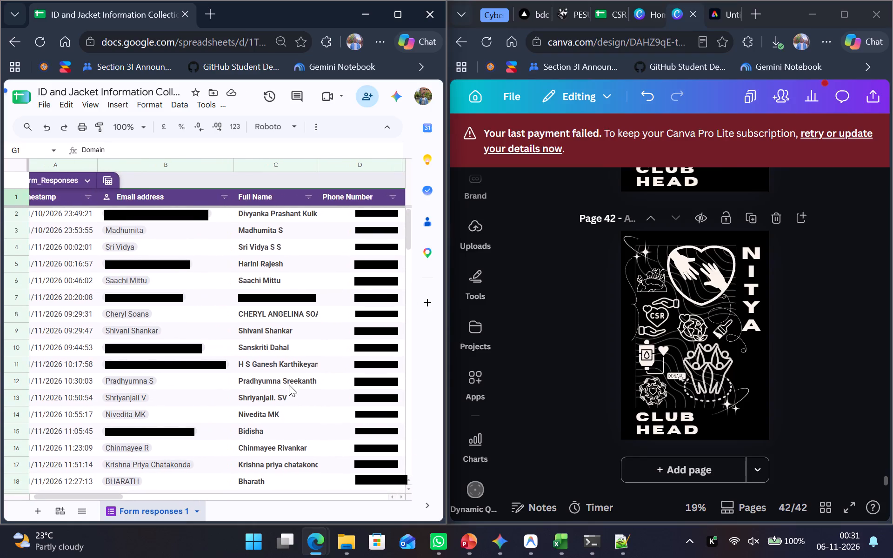
pyautogui.hscroll(1, 289, 385)
pyautogui.scroll(1, 289, 385)
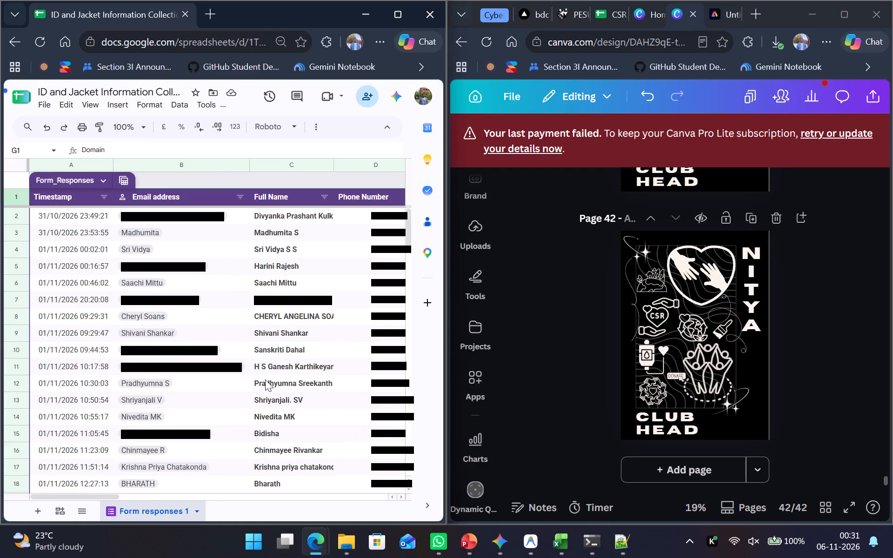
pyautogui.hscroll(-6, 265, 379)
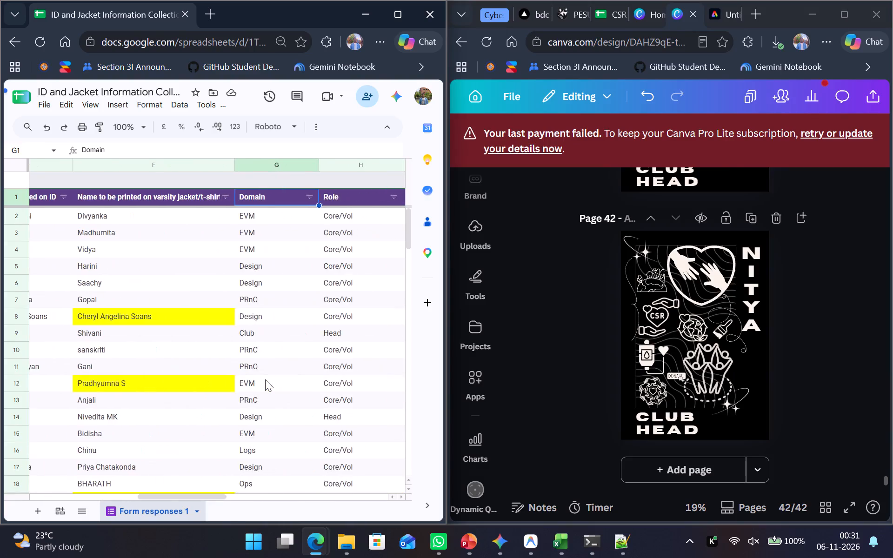
pyautogui.hscroll(-1, 265, 379)
pyautogui.hscroll(9, 265, 379)
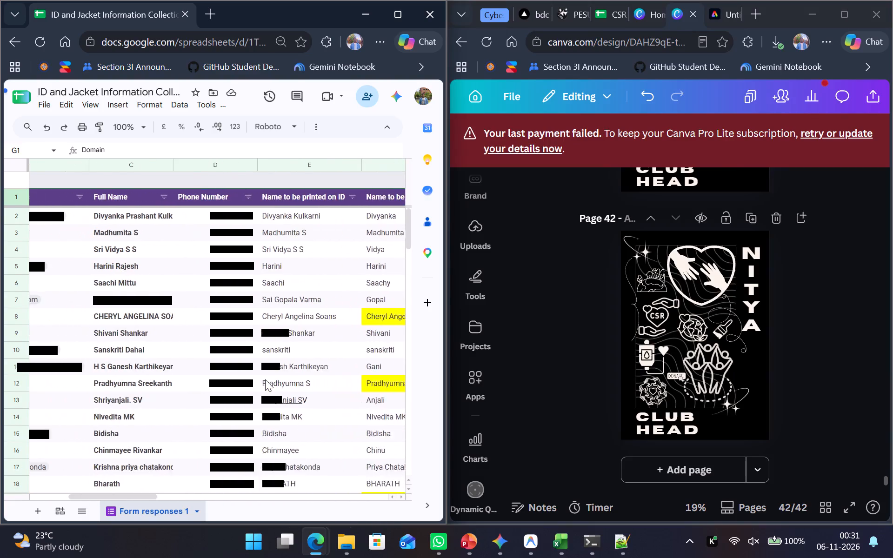
pyautogui.hscroll(1, 265, 379)
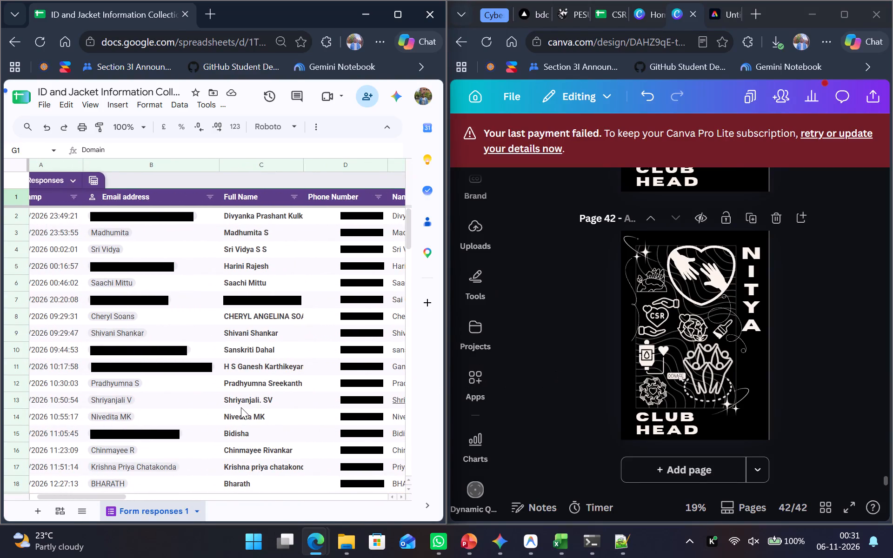
pyautogui.scroll(-3, 241, 407)
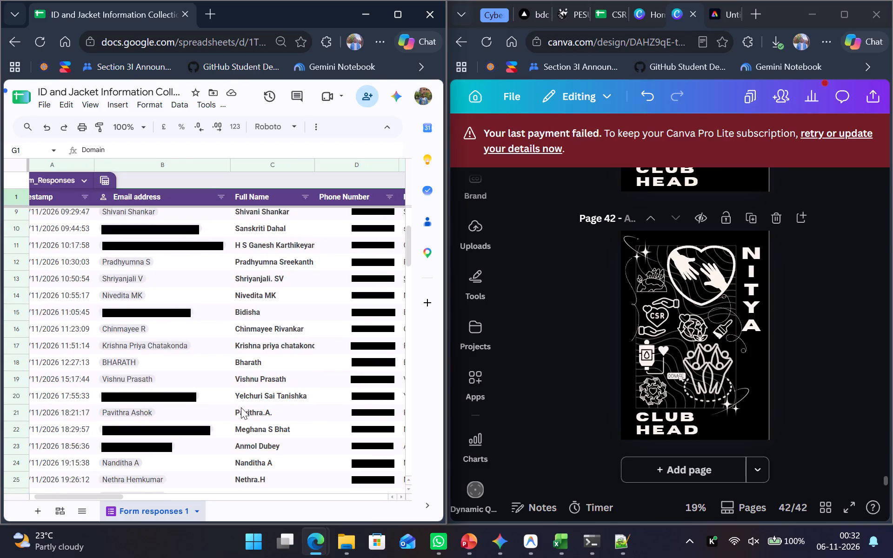
pyautogui.hscroll(-2, 241, 407)
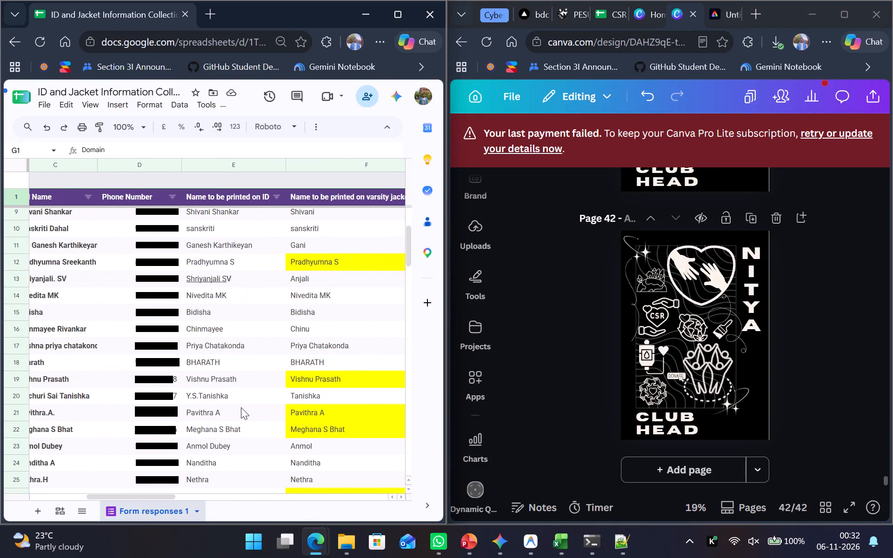
pyautogui.hscroll(-1, 241, 407)
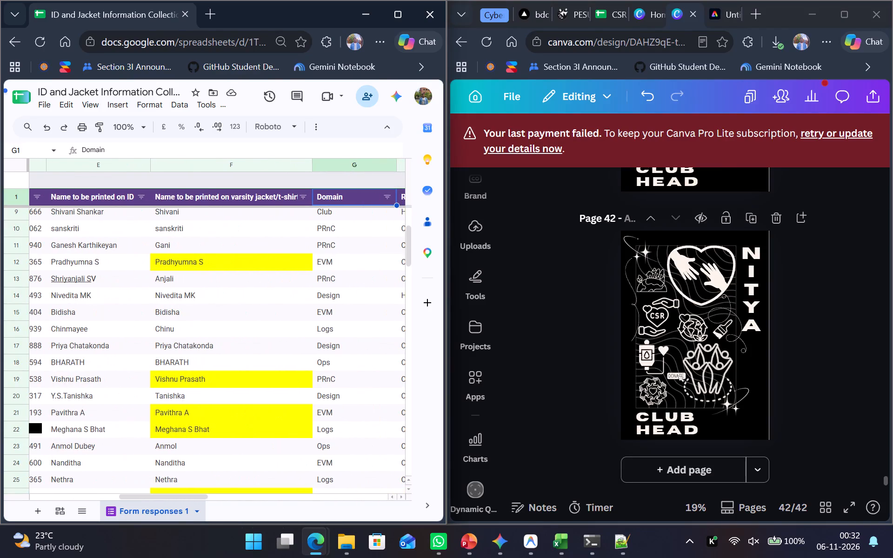
pyautogui.scroll(-1, 241, 407)
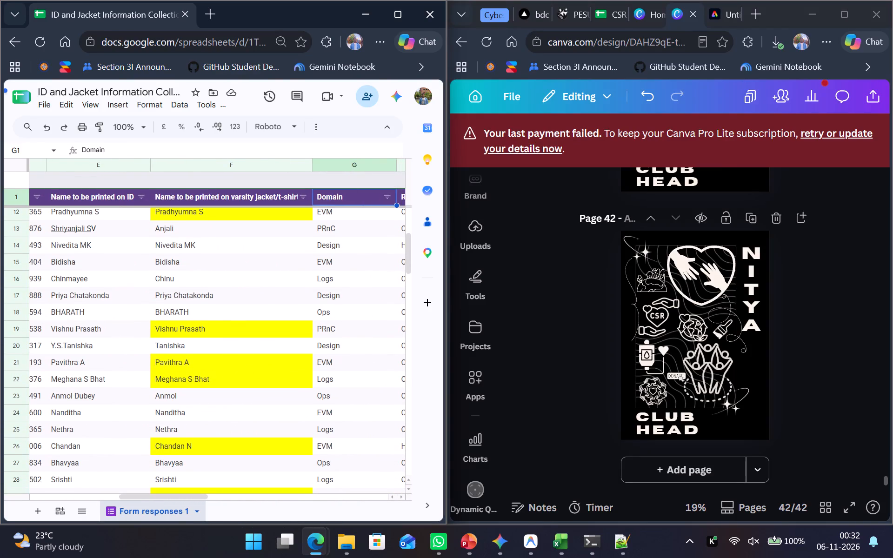
# Search the poster design's text for the jacket names pavithra and nethra.
pyautogui.click(530, 410)
pyautogui.hotkey('ctrl', 'f')
pyautogui.write('pavithra')
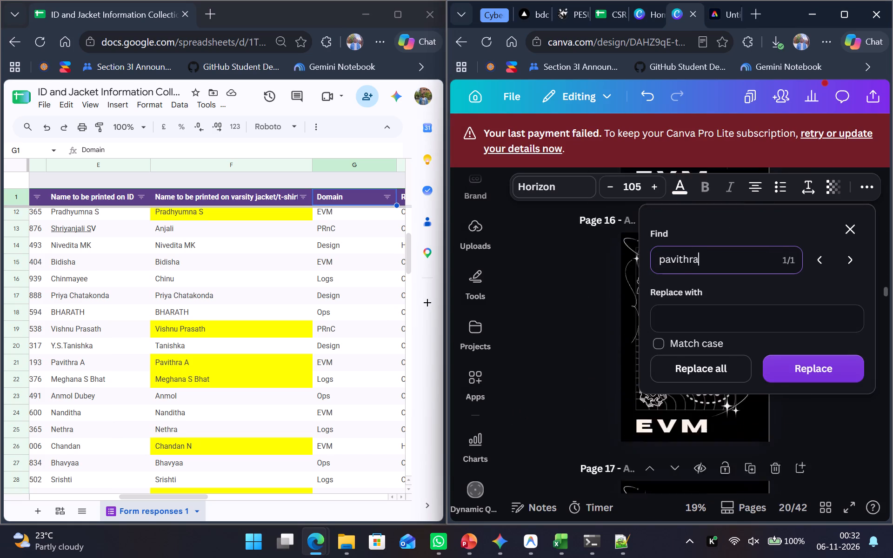
pyautogui.hotkey('ctrl', 'a')
pyautogui.press('BackSpace')
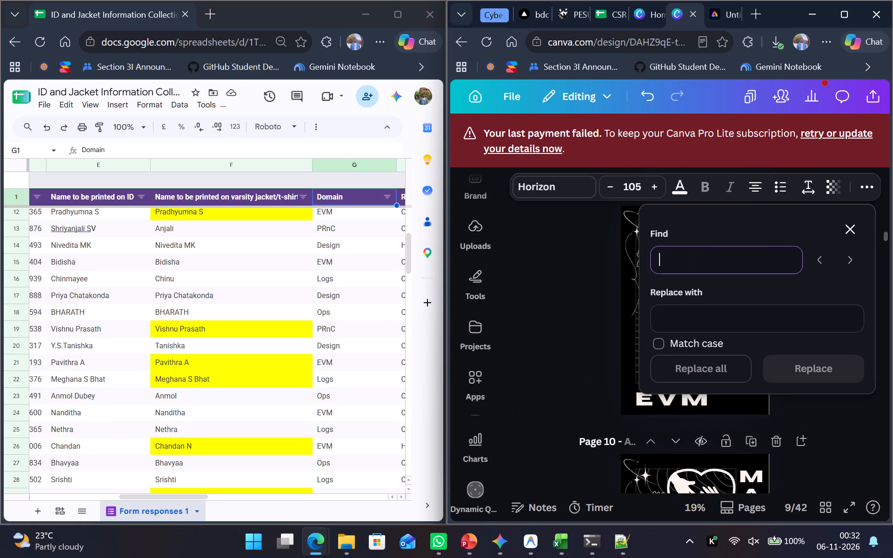
pyautogui.write('nethra')
pyautogui.hotkey('ctrl', 'a')
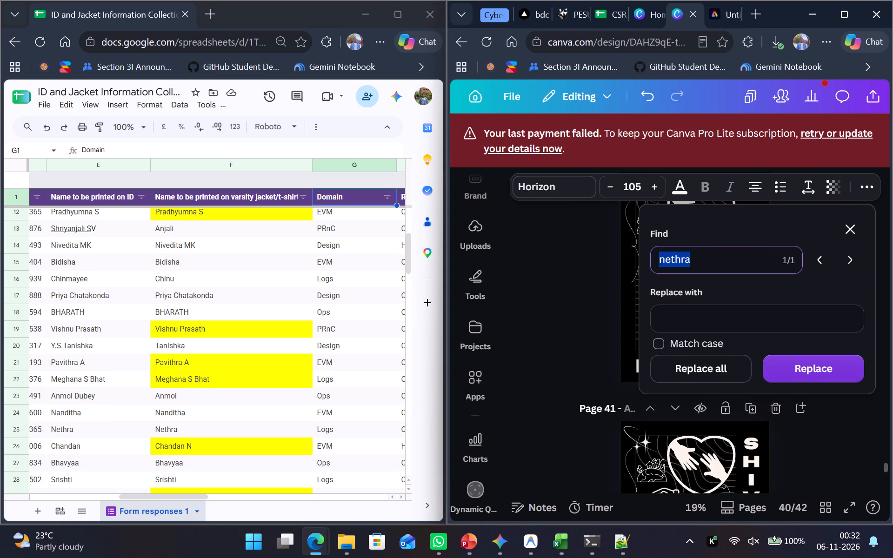
pyautogui.press('BackSpace')
# Starting from the top of the responses, search the posters for the jacket names divyanka, madhumita and vidya.
pyautogui.scroll(5, 170, 447)
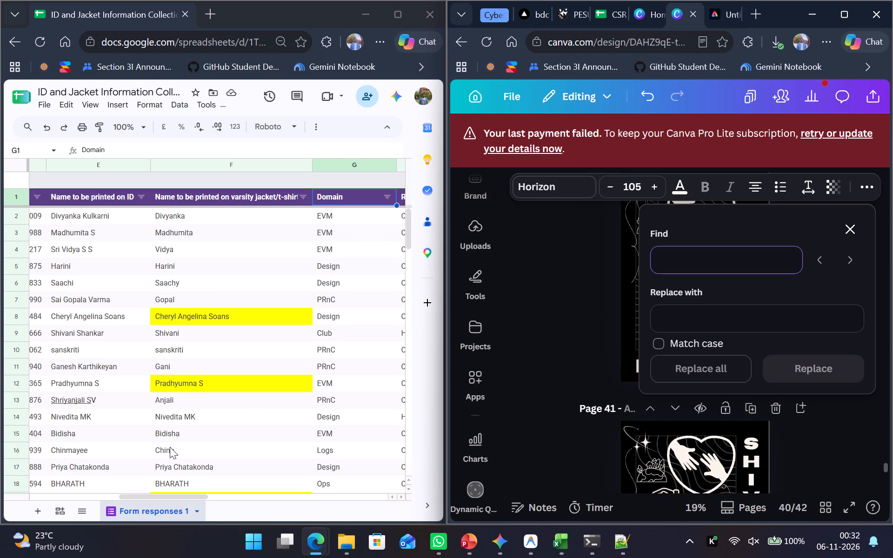
pyautogui.write('divyanka')
pyautogui.hotkey('ctrl', 'a')
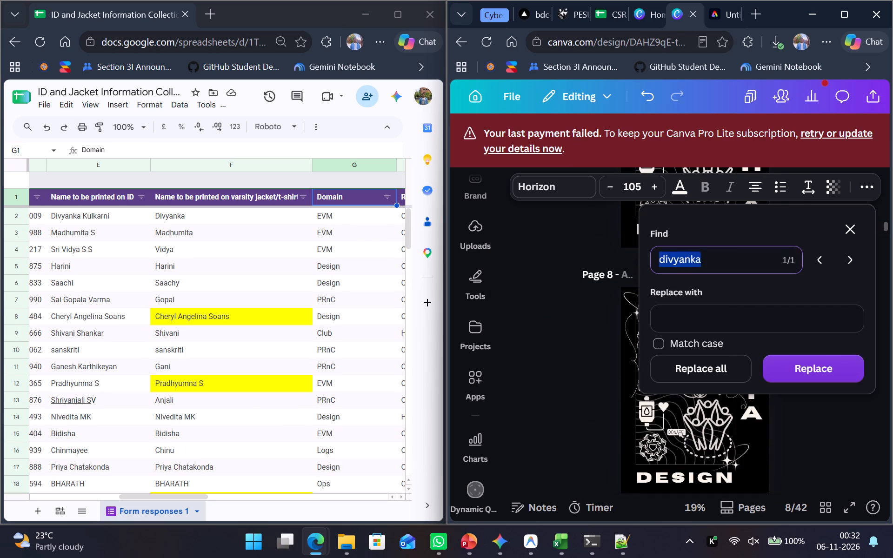
pyautogui.press('BackSpace')
pyautogui.write('madhumita')
pyautogui.hotkey('ctrl', 'a')
pyautogui.press('BackSpace')
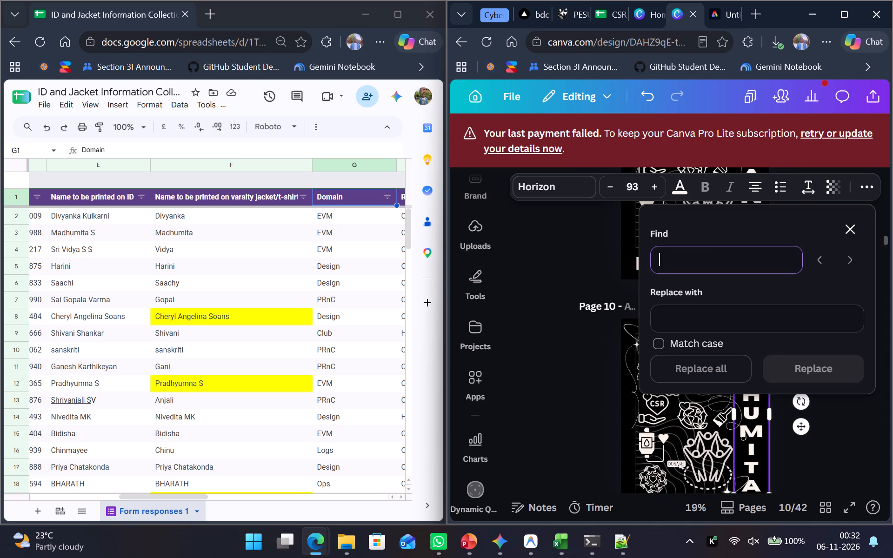
pyautogui.write('vidua')
pyautogui.press('BackSpace')
pyautogui.press('BackSpace')
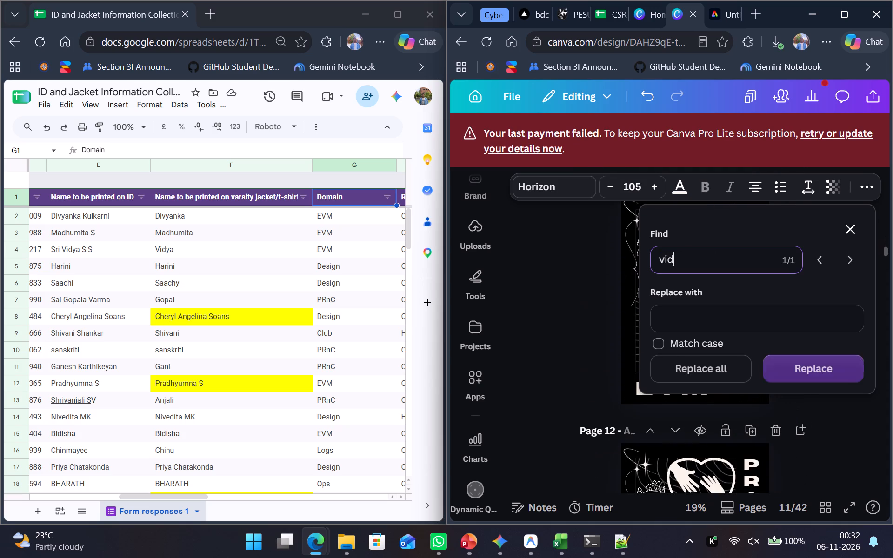
pyautogui.write('ya')
pyautogui.hotkey('ctrl', 'a')
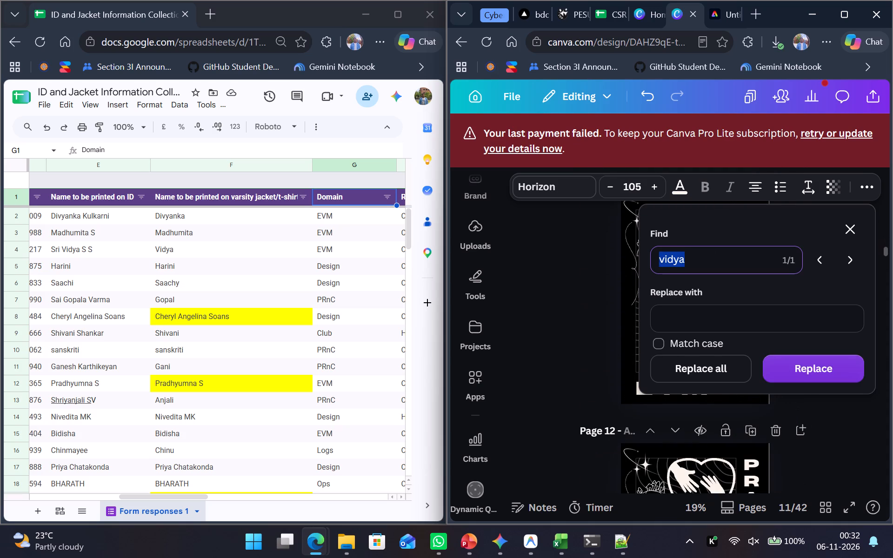
# Search the posters for the jacket names harini, saachy and gopal.
pyautogui.write('harini')
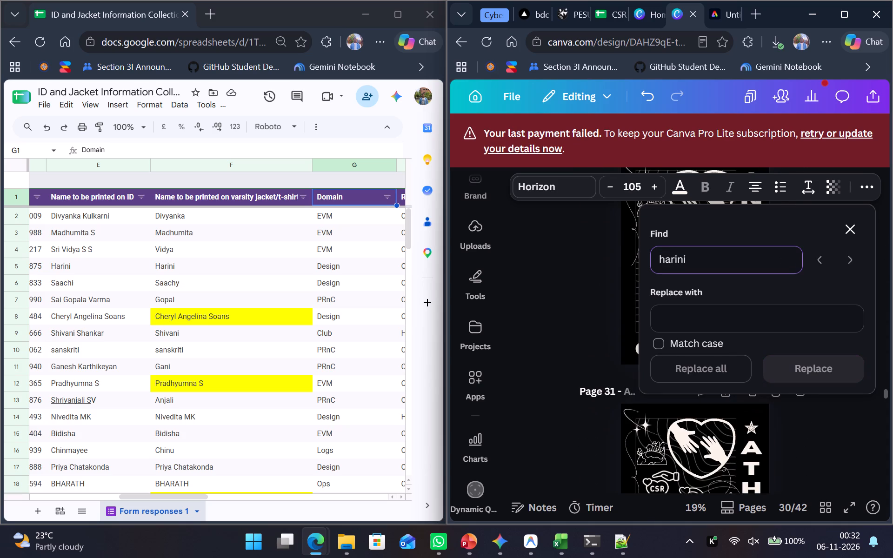
pyautogui.hotkey('ctrl', 'a')
pyautogui.press('BackSpace')
pyautogui.write('saachy')
pyautogui.hotkey('ctrl', 'a')
pyautogui.press('BackSpace')
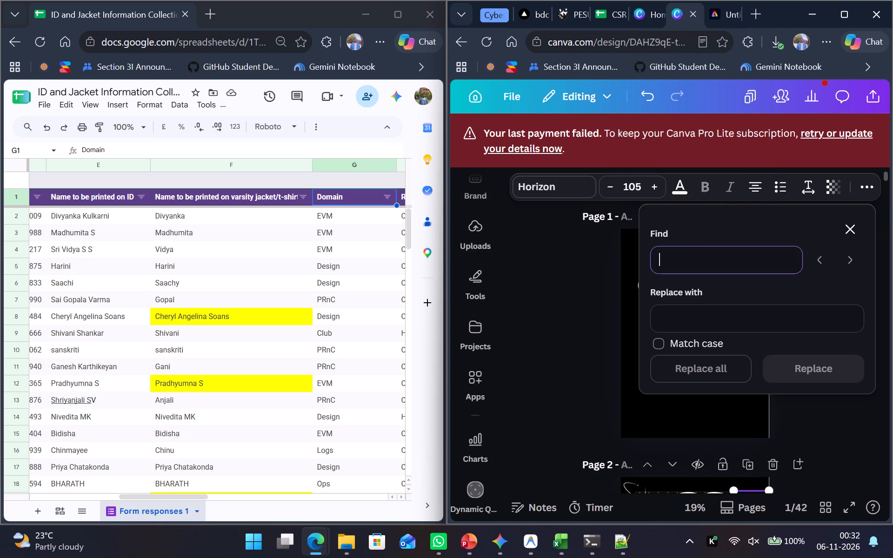
pyautogui.write('gopal')
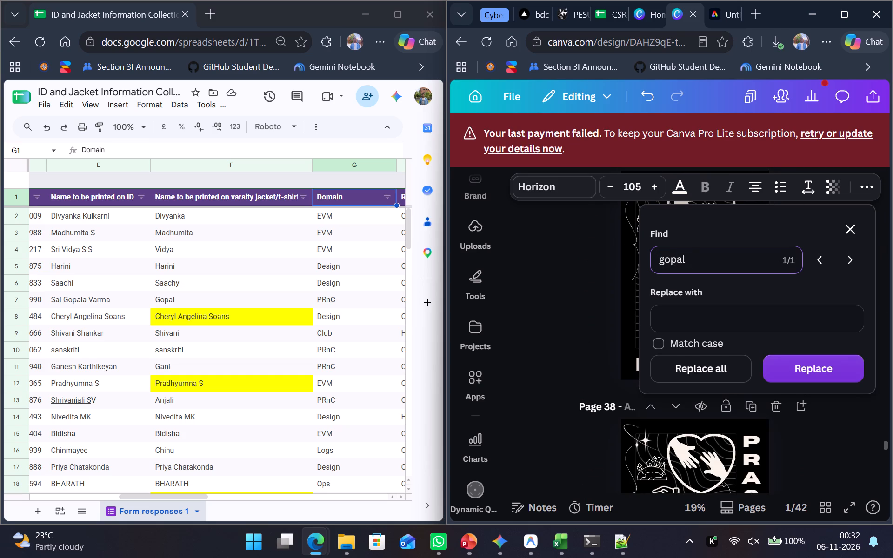
pyautogui.hotkey('ctrl', 'a')
pyautogui.press('BackSpace')
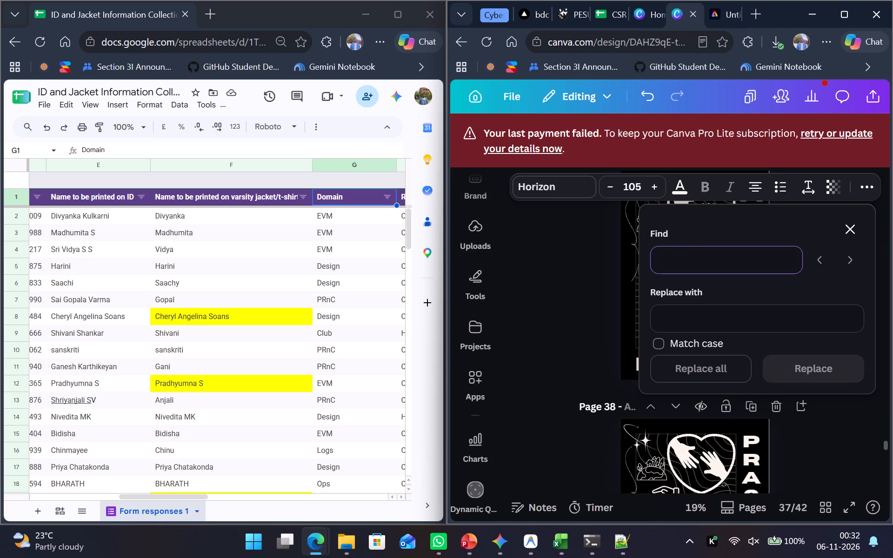
# Search the posters for the names cherry and shivani.
pyautogui.write('cherry')
pyautogui.hotkey('ctrl', 'a')
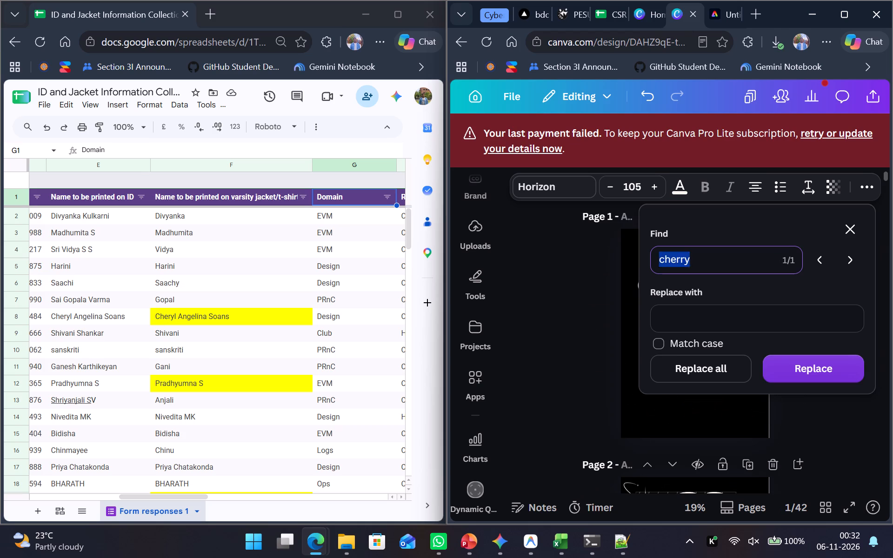
pyautogui.press('BackSpace')
pyautogui.write('shica')
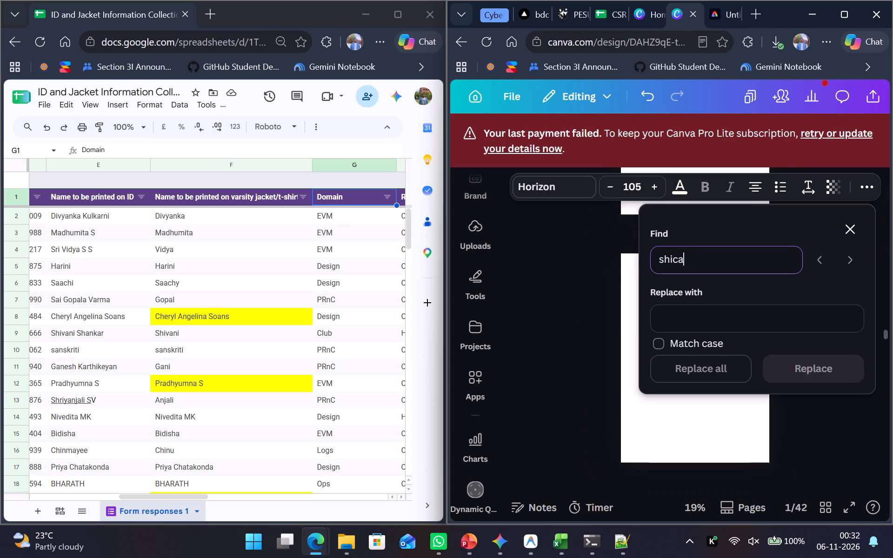
pyautogui.press('BackSpace')
pyautogui.press('BackSpace')
pyautogui.write('vani')
pyautogui.hotkey('ctrl', 'a')
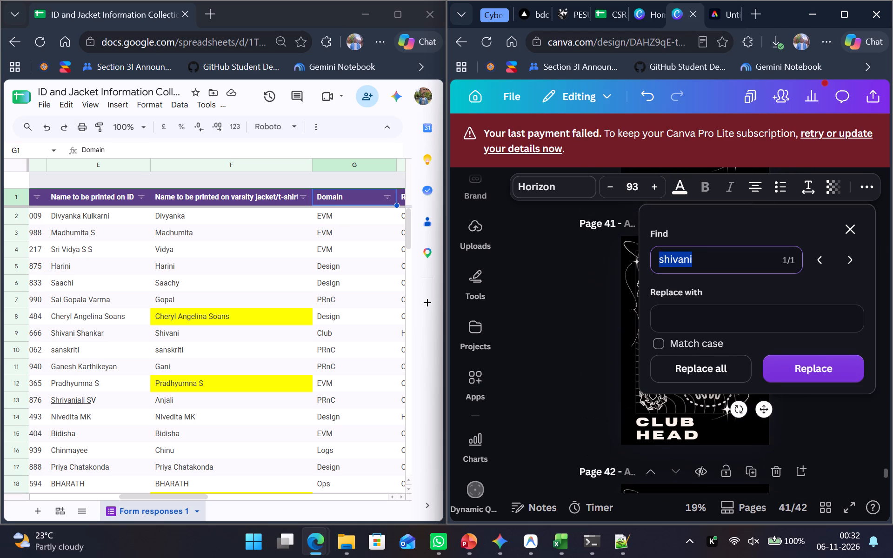
pyautogui.press('BackSpace')
# Search the posters for the jacket names sanskriti and gani.
pyautogui.write('sansk')
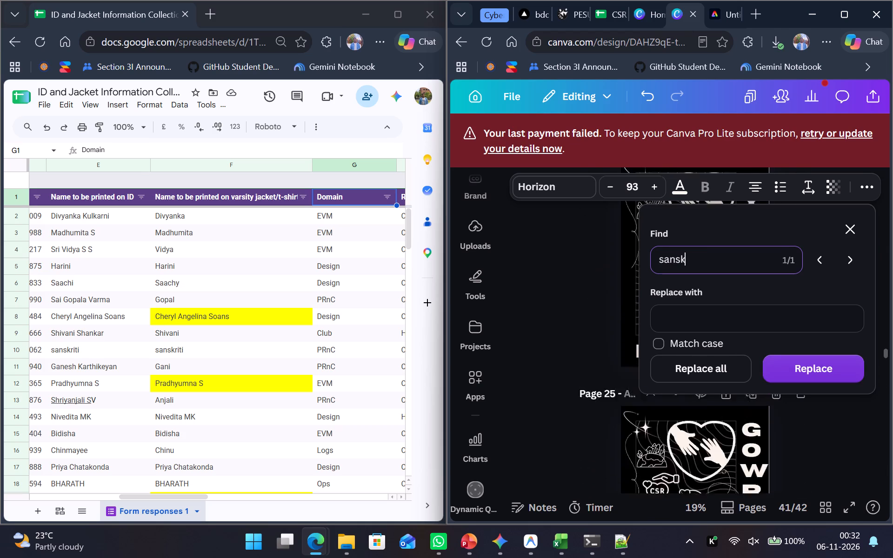
pyautogui.write('riti')
pyautogui.hotkey('ctrl', 'a')
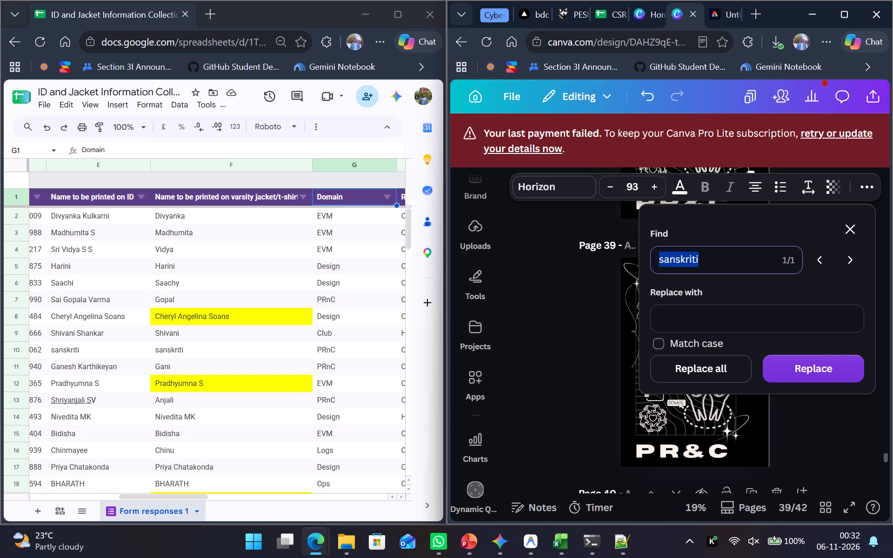
pyautogui.press('BackSpace')
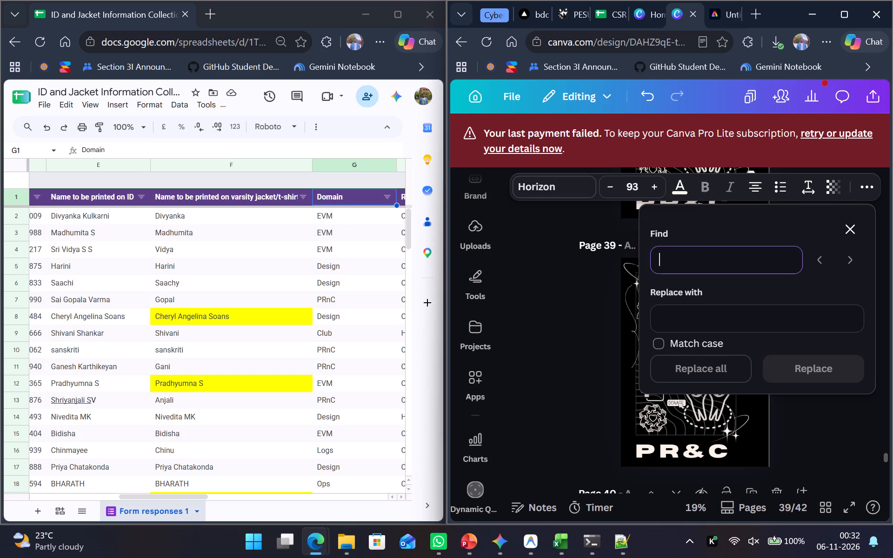
pyautogui.write('gani')
pyautogui.hotkey('ctrl', 'a')
pyautogui.press('BackSpace')
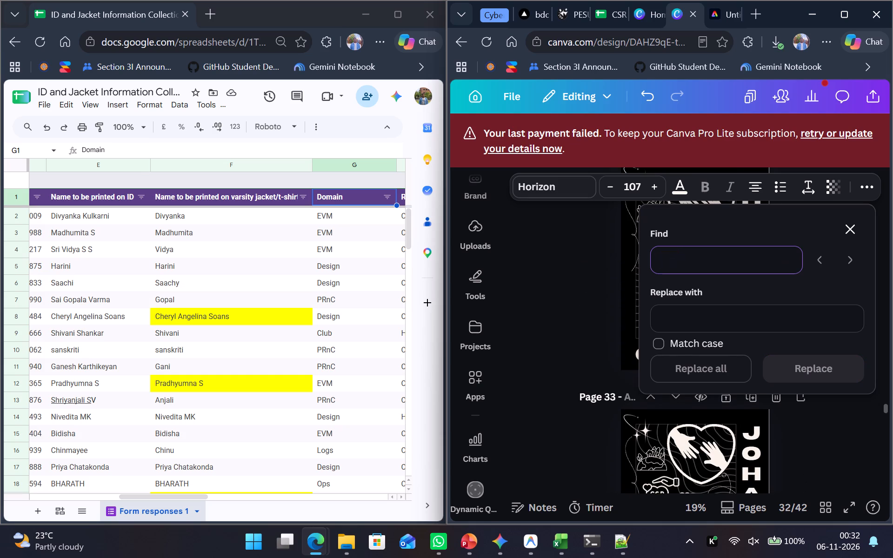
# Search the posters for the jacket names pradhyumna and anjali, and for the letters ni.
pyautogui.write('pradh')
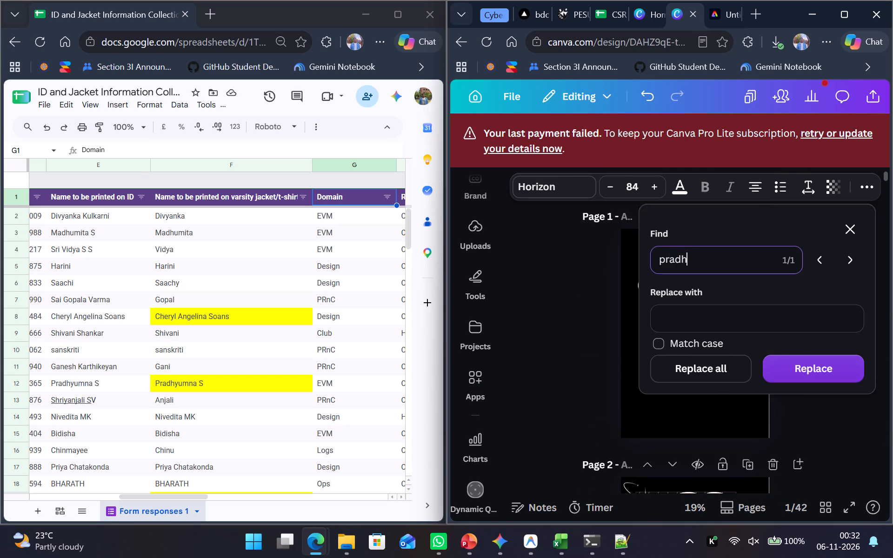
pyautogui.write('ym')
pyautogui.press('BackSpace')
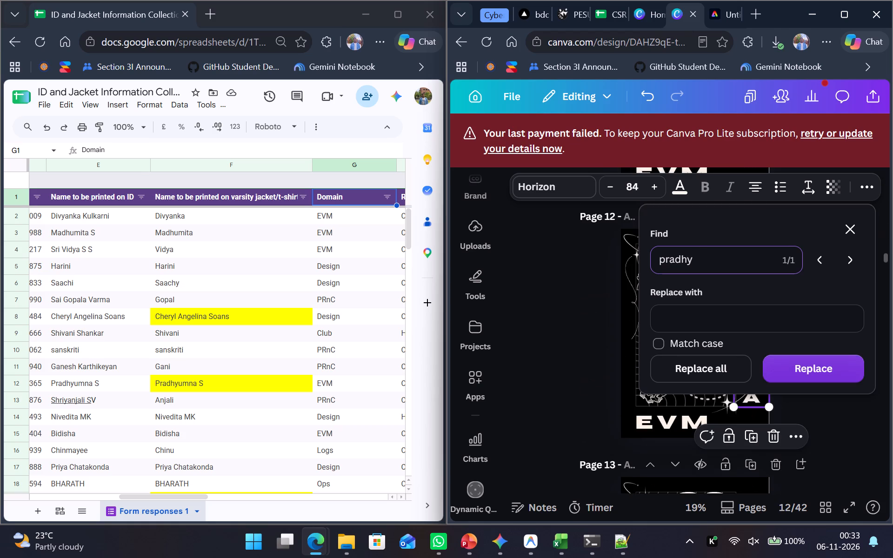
pyautogui.write('umna')
pyautogui.hotkey('ctrl', 'a')
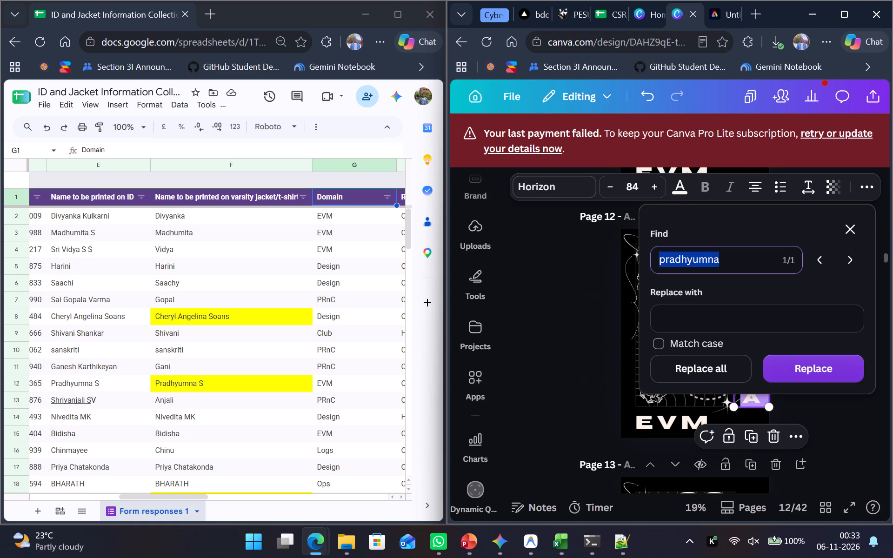
pyautogui.write('anjali')
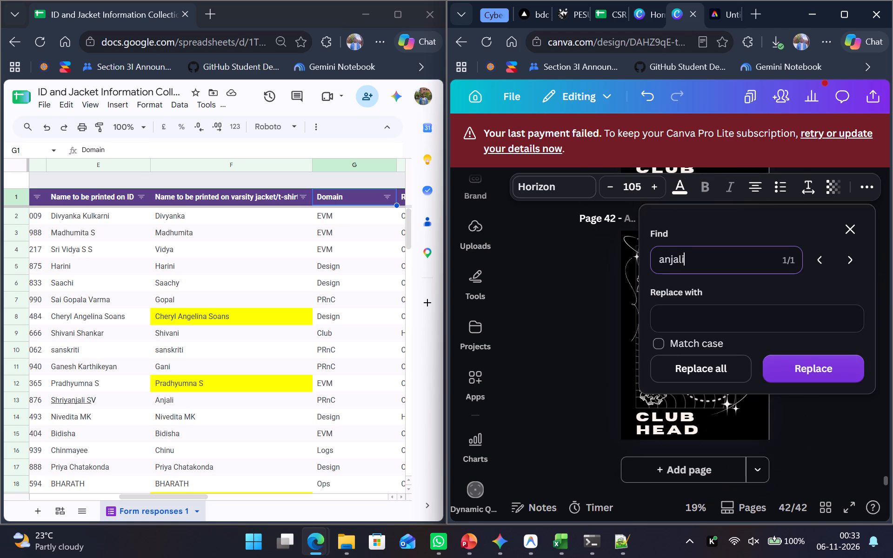
pyautogui.hotkey('ctrl', 'a')
pyautogui.press('BackSpace')
pyautogui.write('ni')
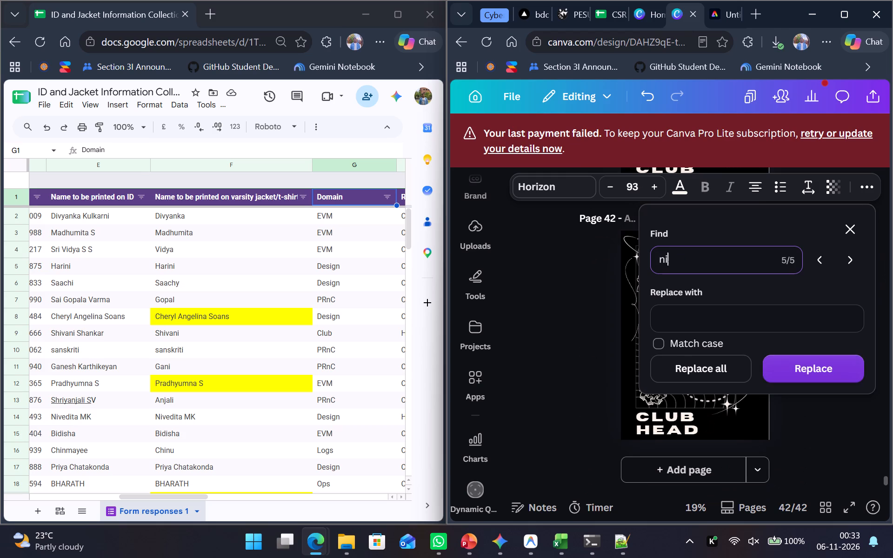
pyautogui.press('BackSpace')
pyautogui.press('BackSpace')
# Search the posters for the jacket name bidisha and for its shortened form bid.
pyautogui.write('bidisha')
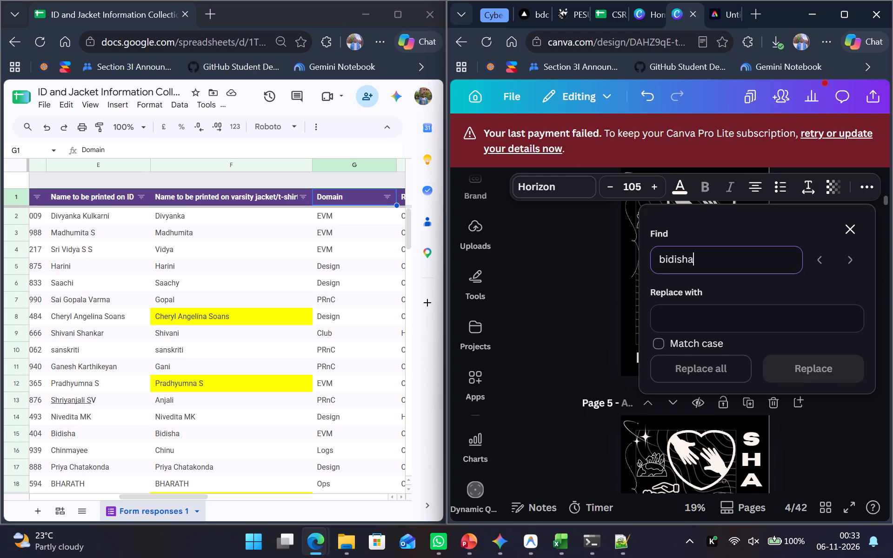
pyautogui.hotkey('ctrl', 'a')
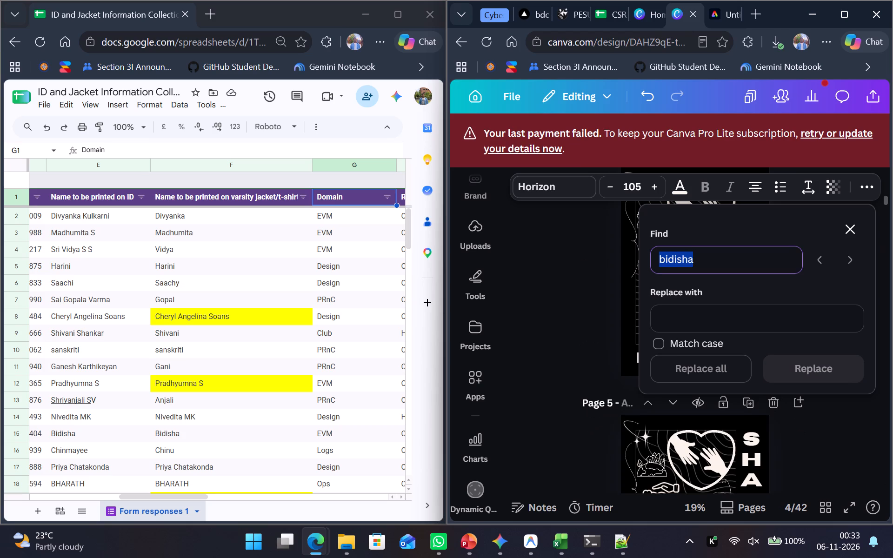
pyautogui.hotkey('ctrl', 'x')
pyautogui.write('bid')
pyautogui.click(856, 233)
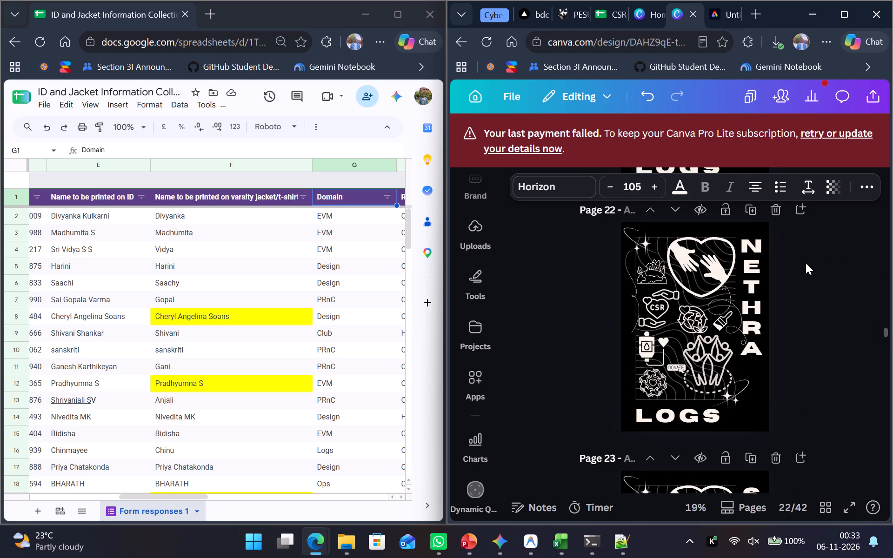
# Correct the vertical name on the page 13 EVM poster to bidisha.
pyautogui.scroll(9, 803, 265)
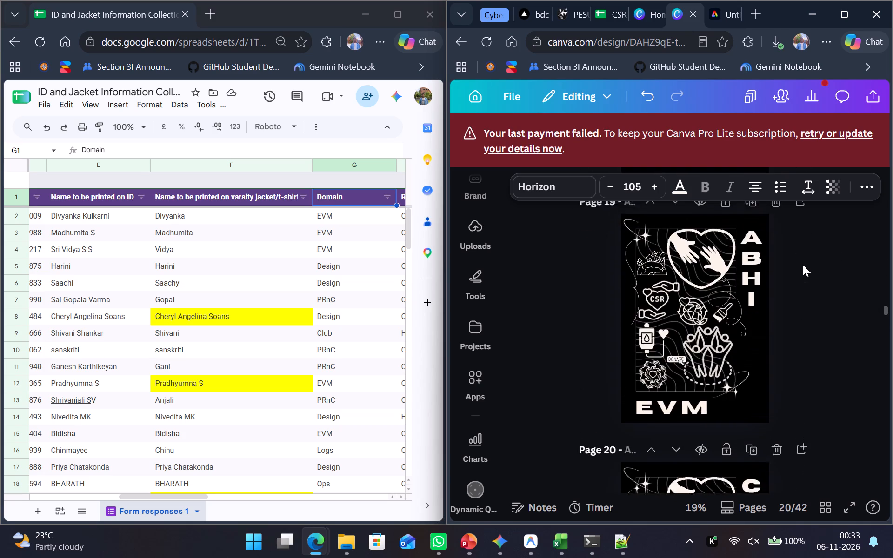
pyautogui.scroll(8, 803, 265)
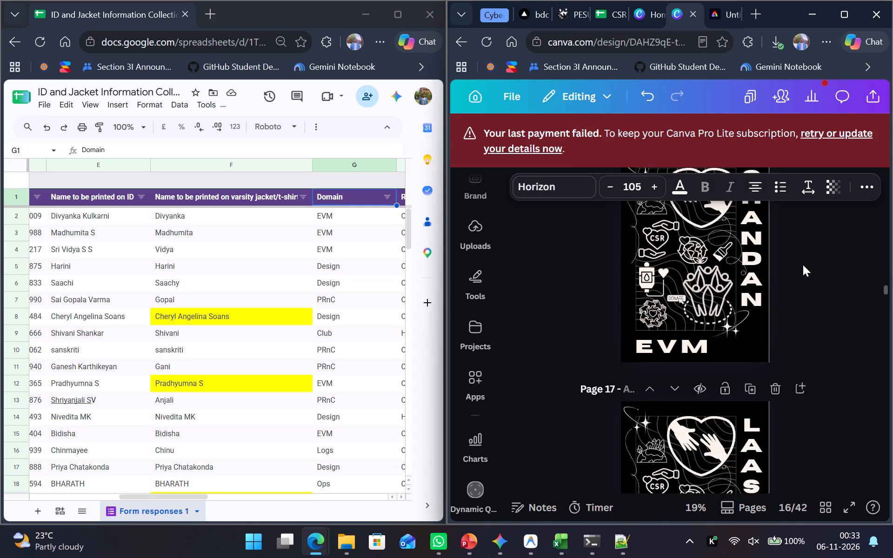
pyautogui.scroll(7, 803, 265)
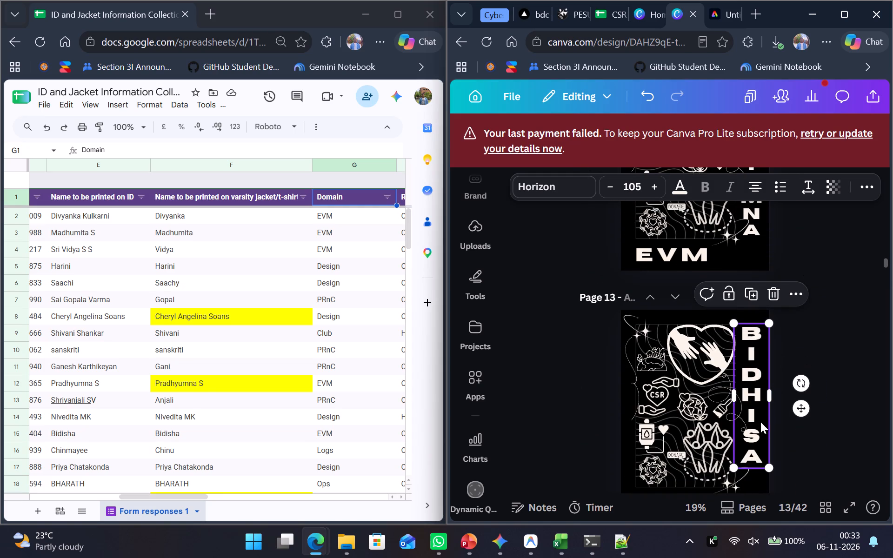
pyautogui.doubleClick(755, 411)
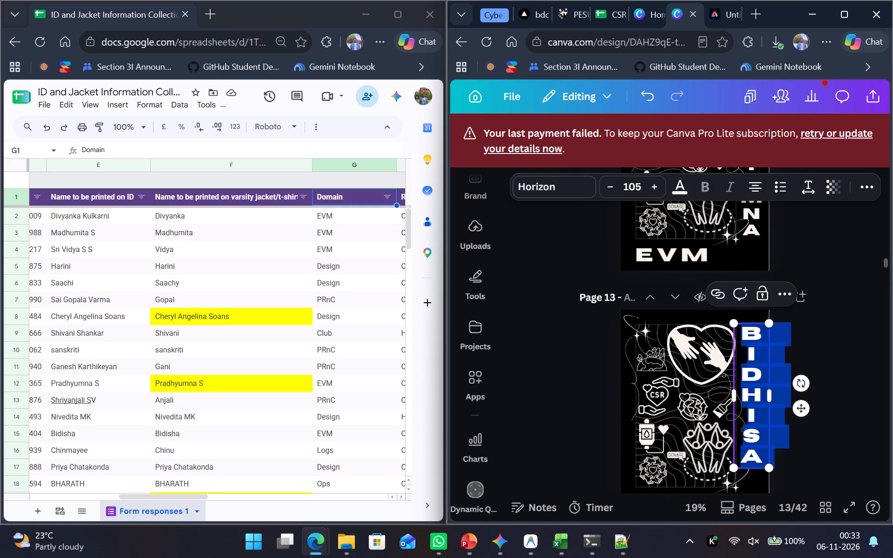
pyautogui.write('bidisha')
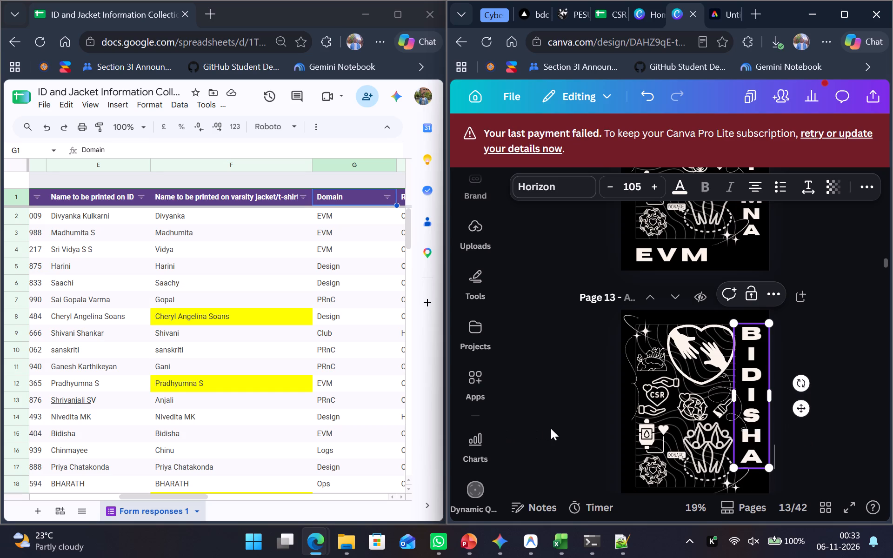
pyautogui.scroll(-1, 543, 425)
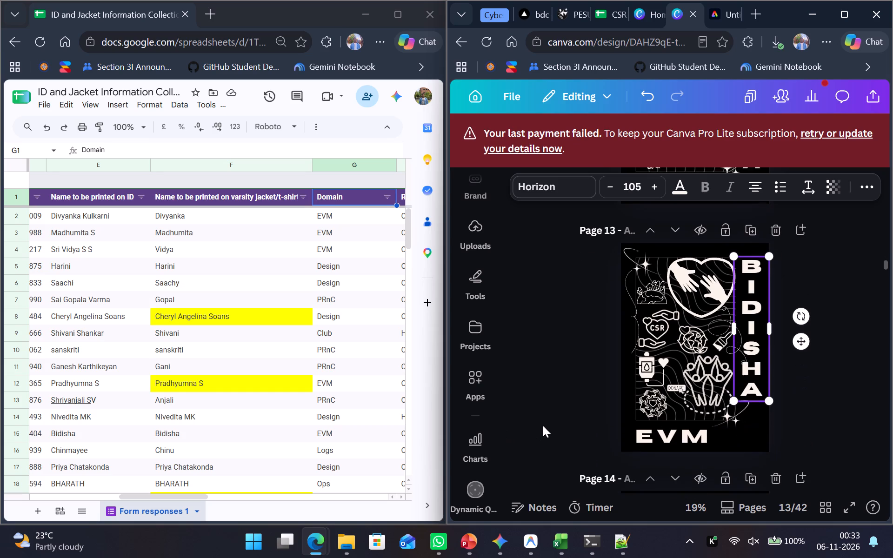
pyautogui.scroll(-1, 543, 425)
pyautogui.click(543, 425)
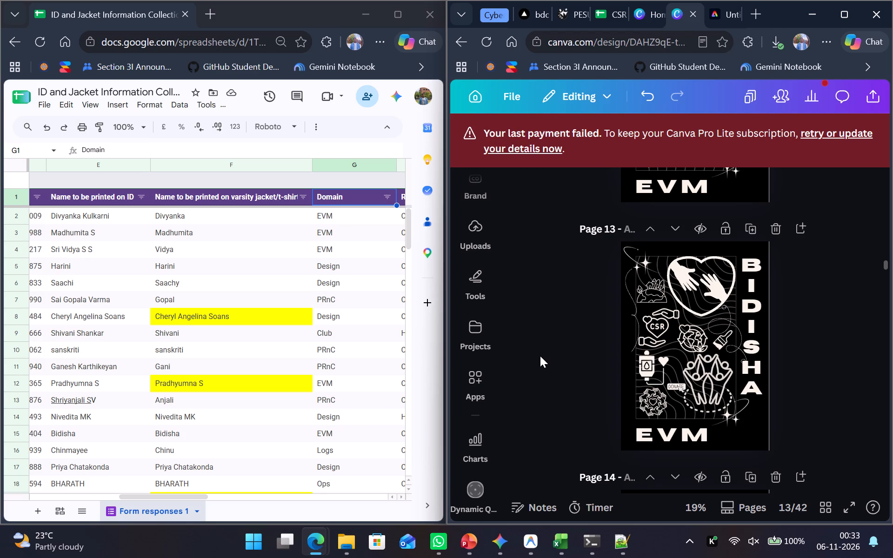
pyautogui.click(540, 356)
# Search the posters for the jacket names chinu, priya and bharath.
pyautogui.hotkey('ctrl', 'f')
pyautogui.press('c')
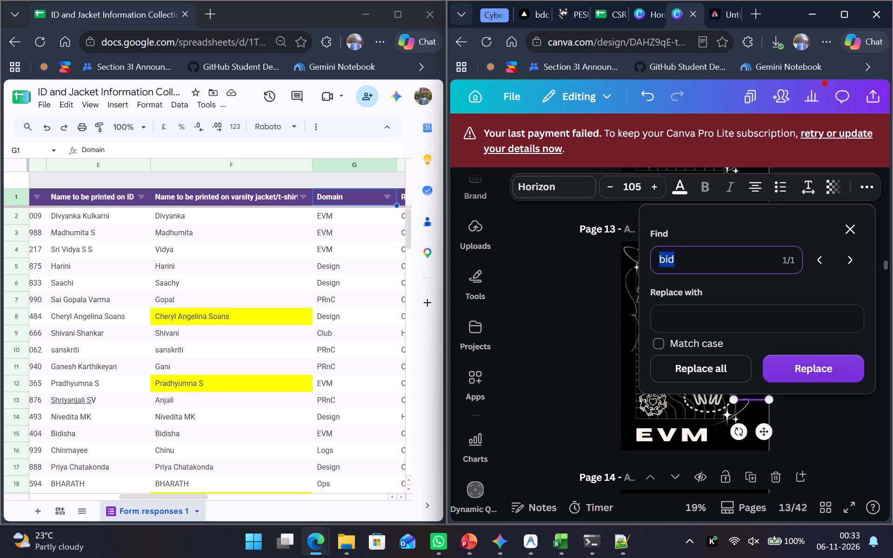
pyautogui.press('h')
pyautogui.write('inu')
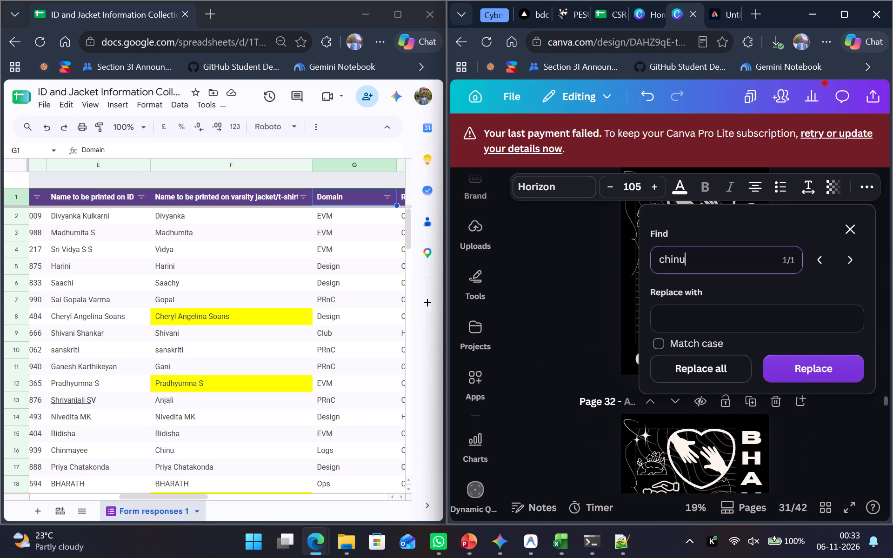
pyautogui.hotkey('ctrl', 'a')
pyautogui.press('BackSpace')
pyautogui.write('priya')
pyautogui.hotkey('ctrl', 'a')
pyautogui.press('BackSpace')
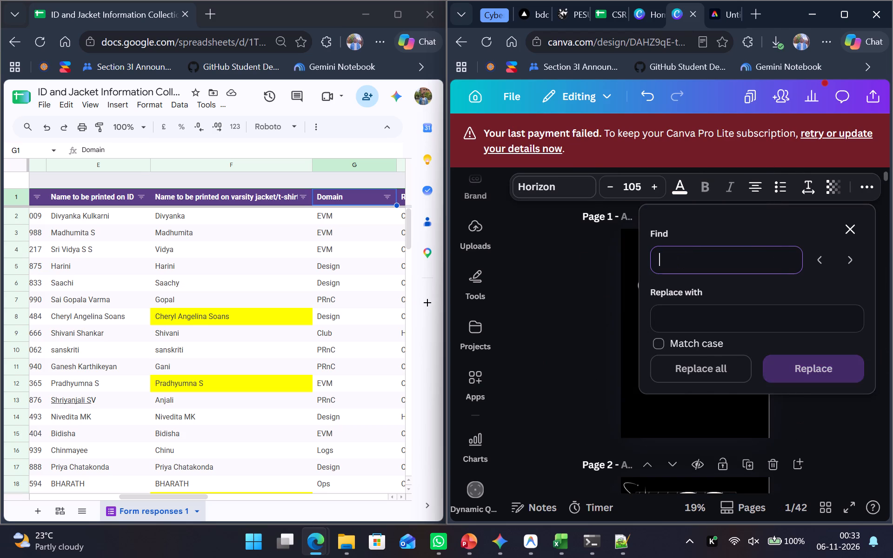
pyautogui.write('bharath')
pyautogui.hotkey('ctrl', 'a')
pyautogui.press('BackSpace')
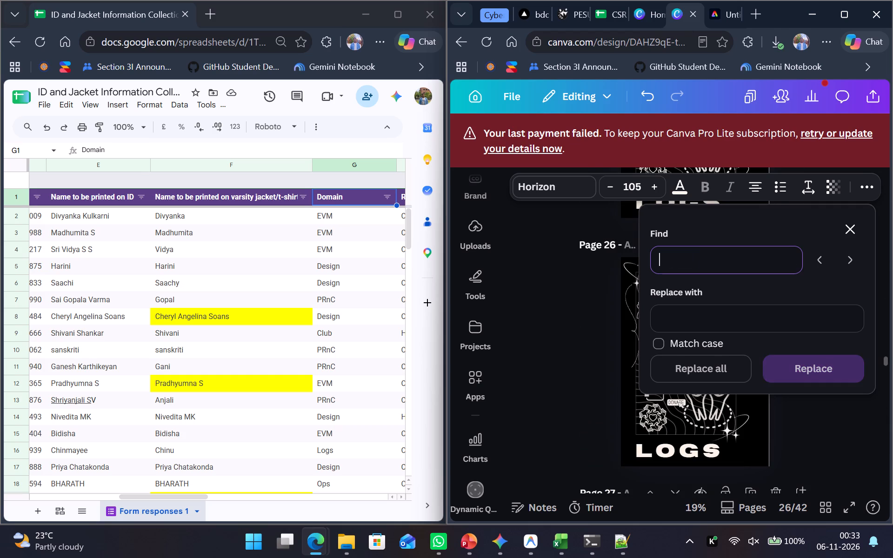
# Search the posters for the jacket names vishnu, tanishka and pavithra.
pyautogui.scroll(-2, 236, 442)
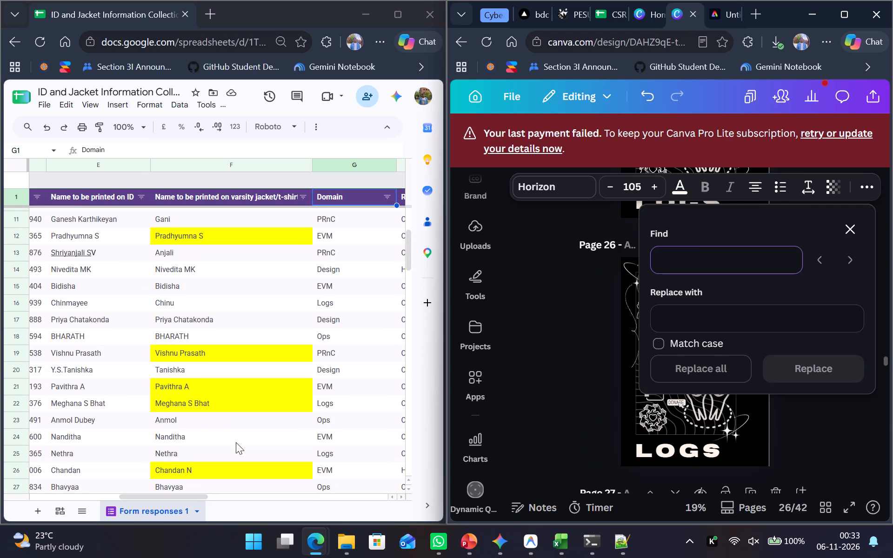
pyautogui.write('vishnu')
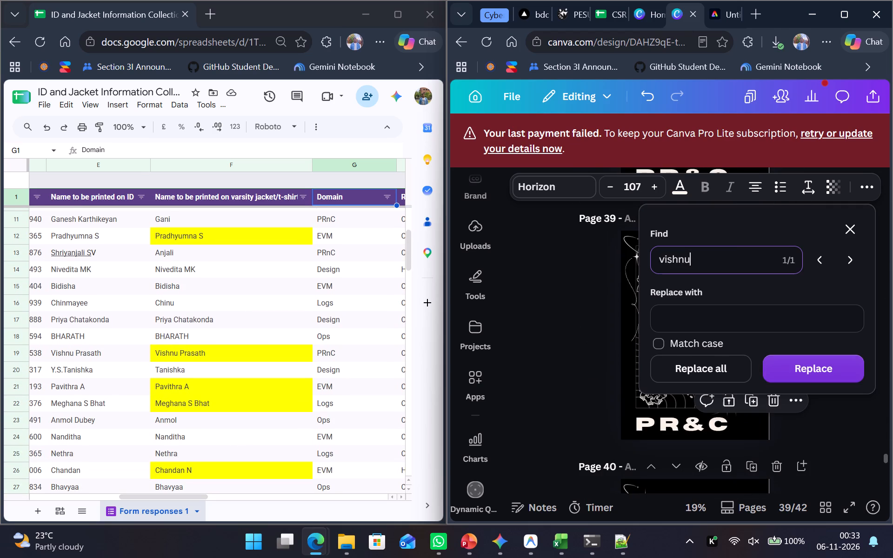
pyautogui.hotkey('ctrl', 'a')
pyautogui.press('BackSpace')
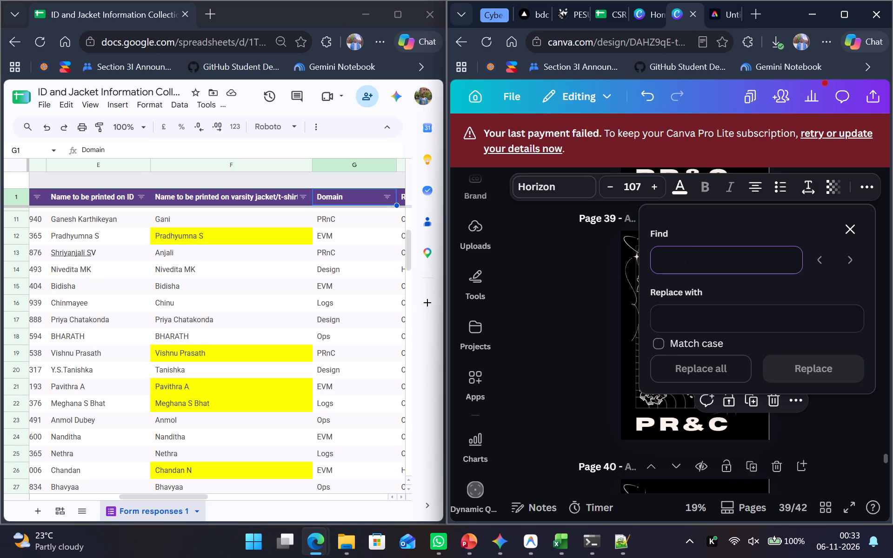
pyautogui.write('tanishka')
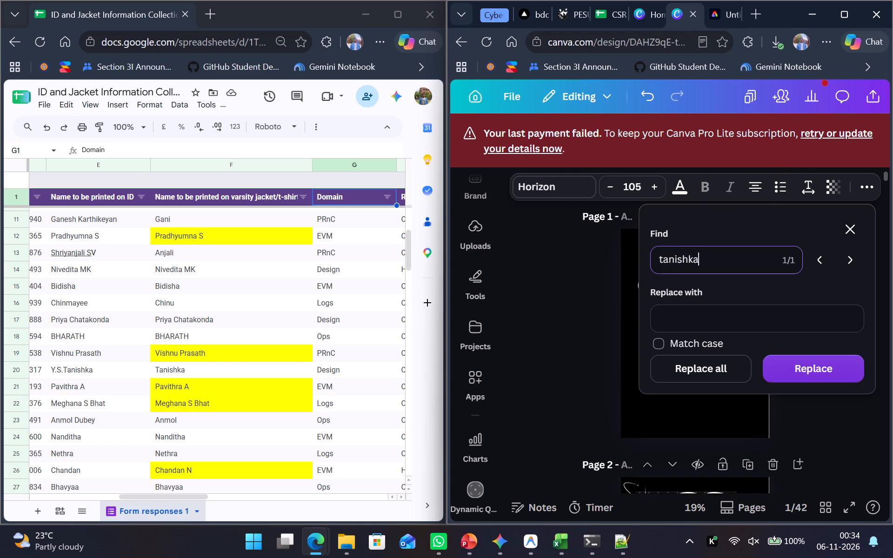
pyautogui.hotkey('ctrl', 'a')
pyautogui.press('BackSpace')
pyautogui.write('pavithra')
pyautogui.hotkey('ctrl', 'a')
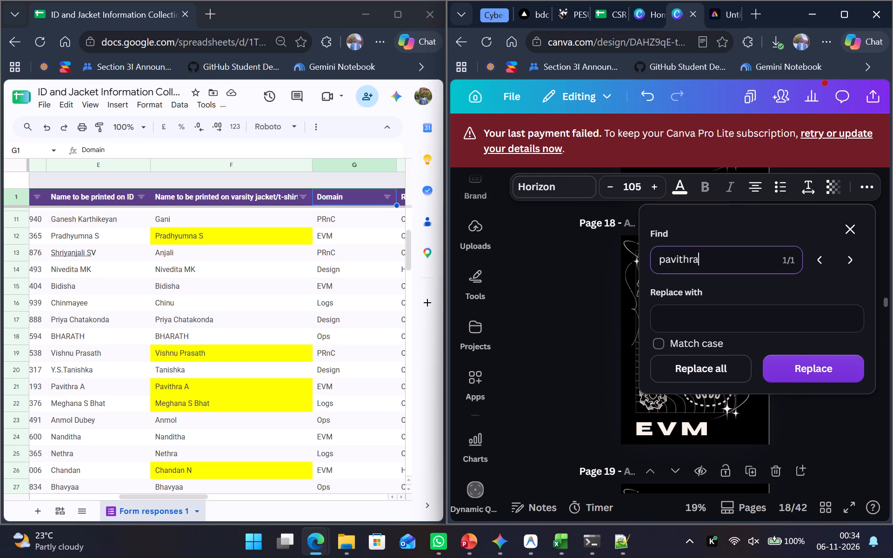
pyautogui.press('BackSpace')
# Search the posters for the jacket names meghana, anmol and nanditha.
pyautogui.write('me')
pyautogui.write('ghana')
pyautogui.hotkey('ctrl', 'a')
pyautogui.press('BackSpace')
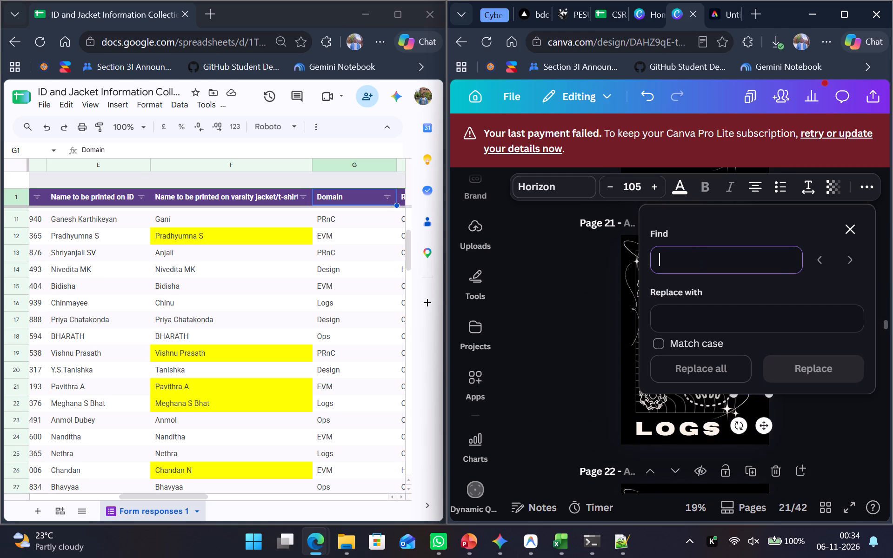
pyautogui.write('anmol')
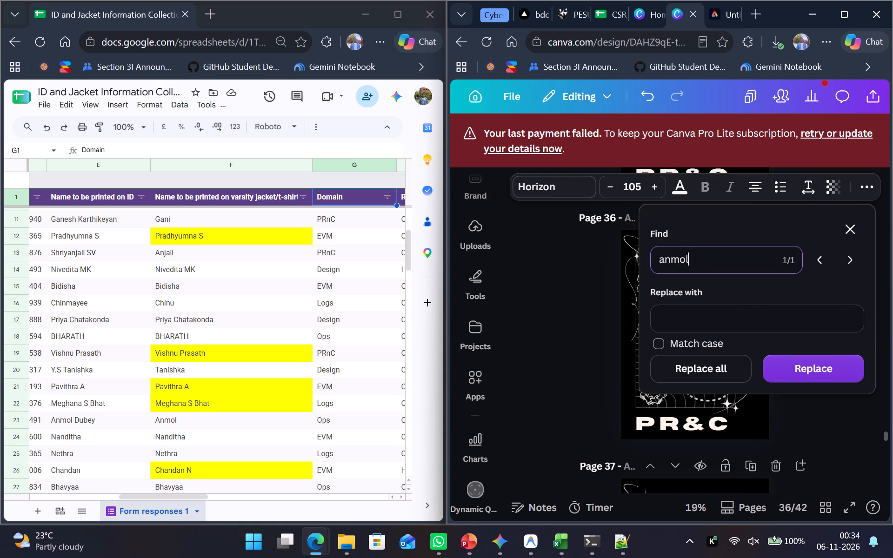
pyautogui.hotkey('ctrl', 'a')
pyautogui.press('BackSpace')
pyautogui.write('nanditha')
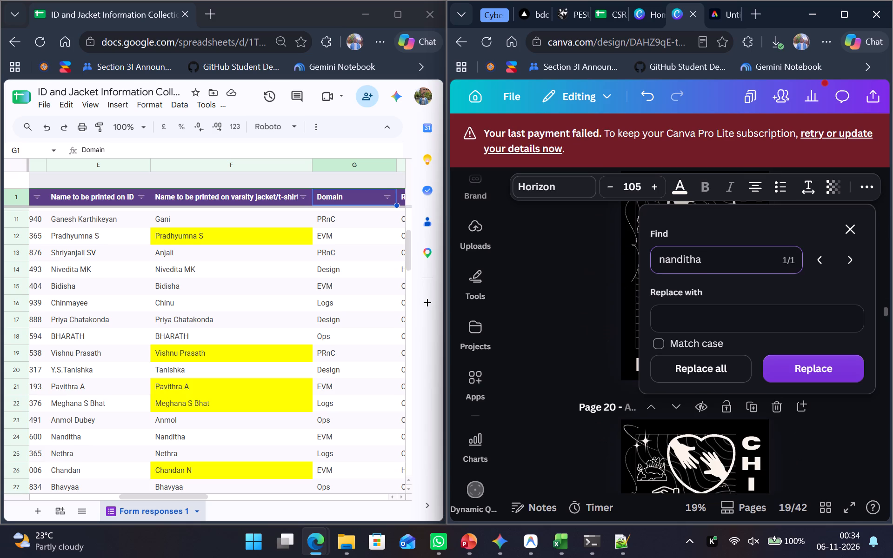
pyautogui.hotkey('ctrl', 'a')
pyautogui.press('BackSpace')
# Search the posters for the jacket names nethra, chandan and bhavyaa.
pyautogui.write('nethra')
pyautogui.hotkey('ctrl', 'a')
pyautogui.press('BackSpace')
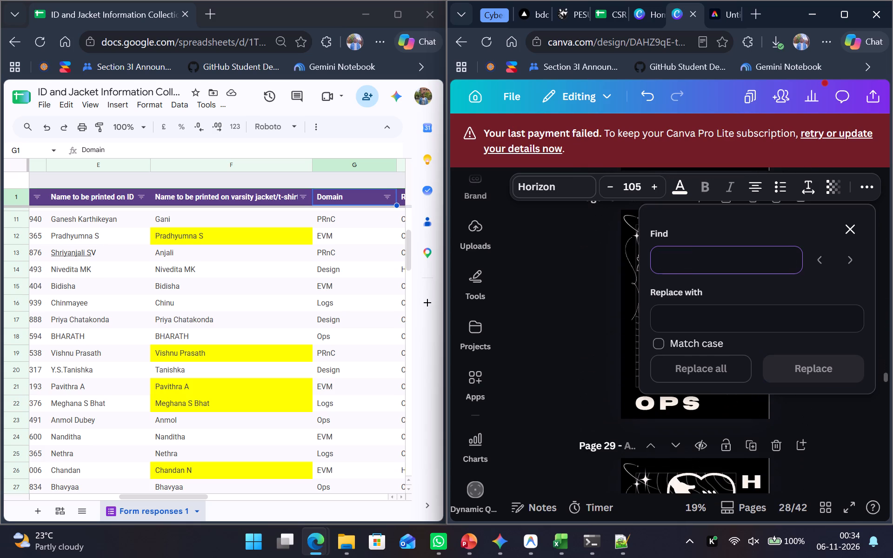
pyautogui.write('chandan')
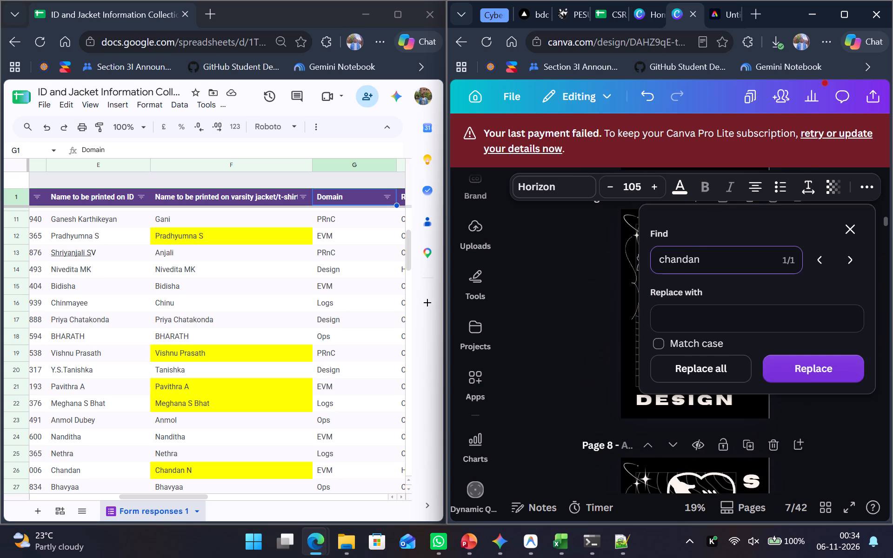
pyautogui.hotkey('ctrl', 'a')
pyautogui.press('BackSpace')
pyautogui.write('bh')
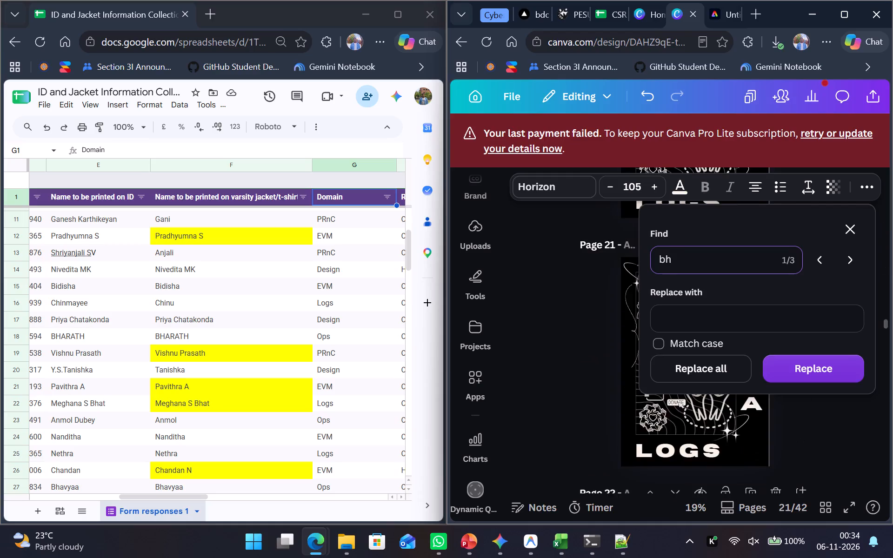
pyautogui.press('a')
pyautogui.write('vyaa')
pyautogui.hotkey('ctrl', 'a')
pyautogui.press('BackSpace')
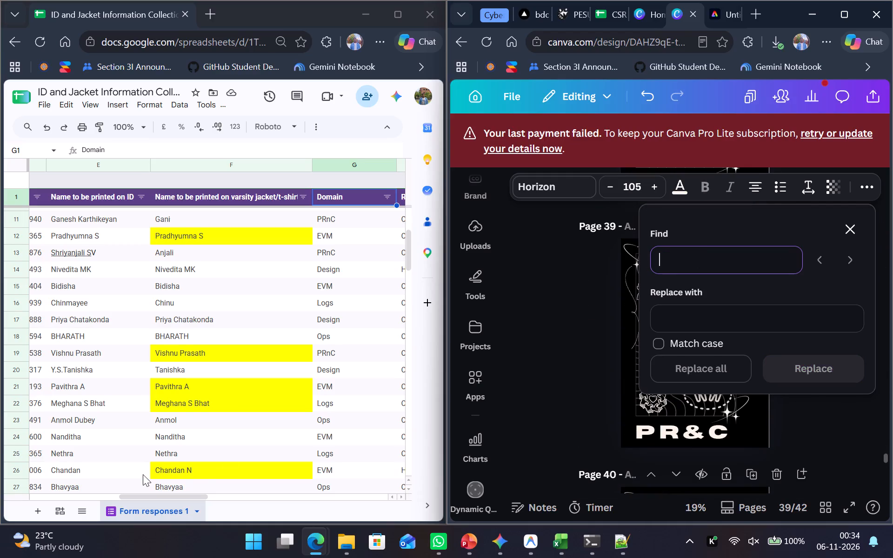
# Search the posters for the jacket names srishti, johaan and ayush.
pyautogui.scroll(-2, 143, 474)
pyautogui.write('srishti')
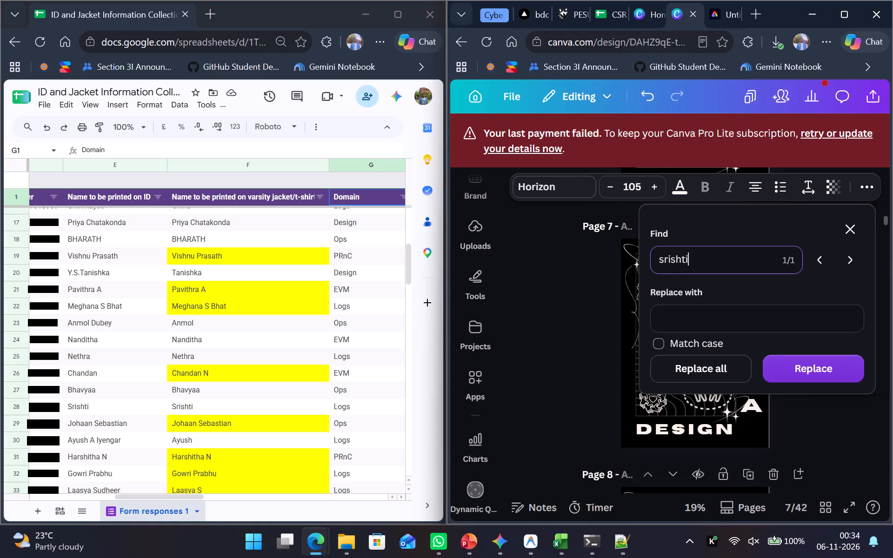
pyautogui.hotkey('ctrl', 'a')
pyautogui.press('BackSpace')
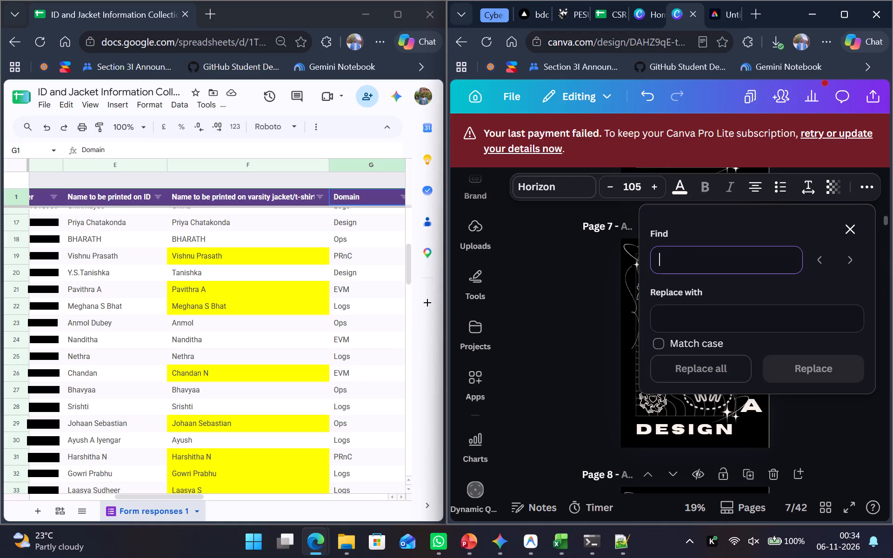
pyautogui.write('johaan')
pyautogui.hotkey('ctrl', 'a')
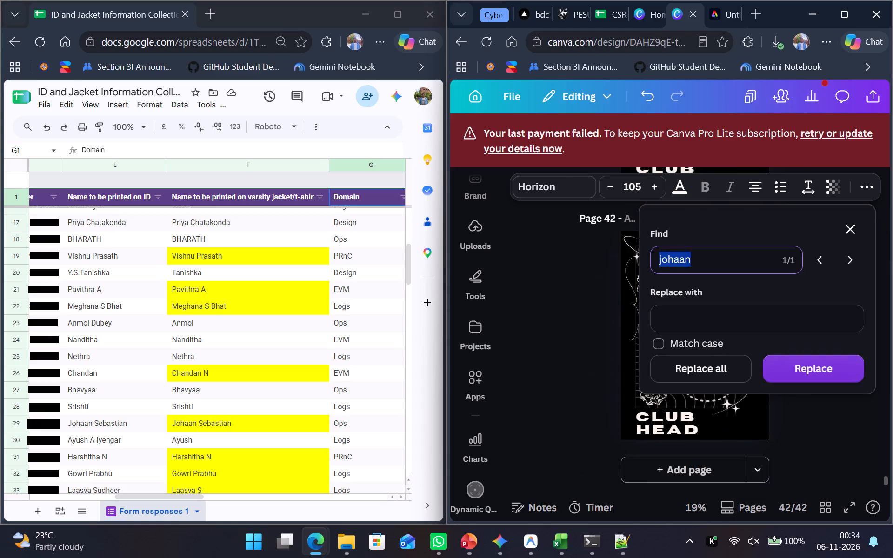
pyautogui.press('BackSpace')
pyautogui.write('ayush')
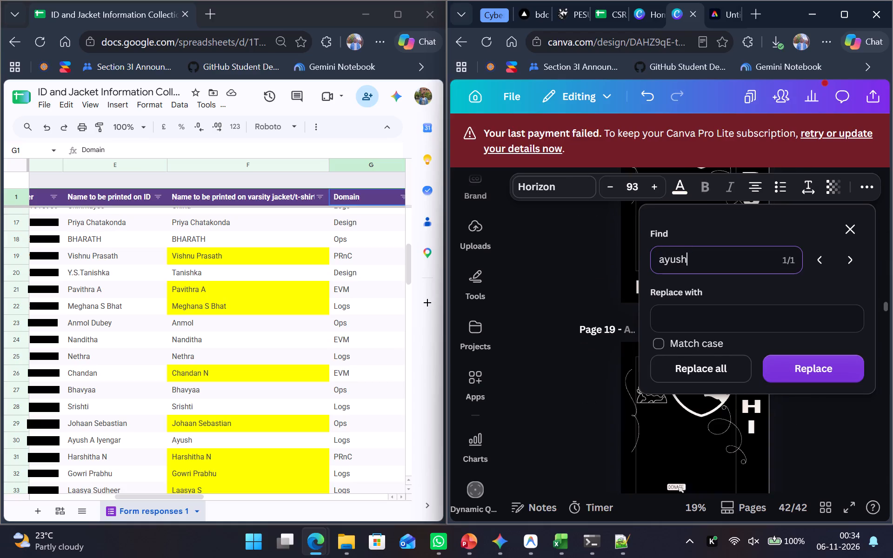
# Search the posters for the jacket names harshitha, gowri and laasya.
pyautogui.hotkey('ctrl', 'a')
pyautogui.press('BackSpace')
pyautogui.write('harshitha')
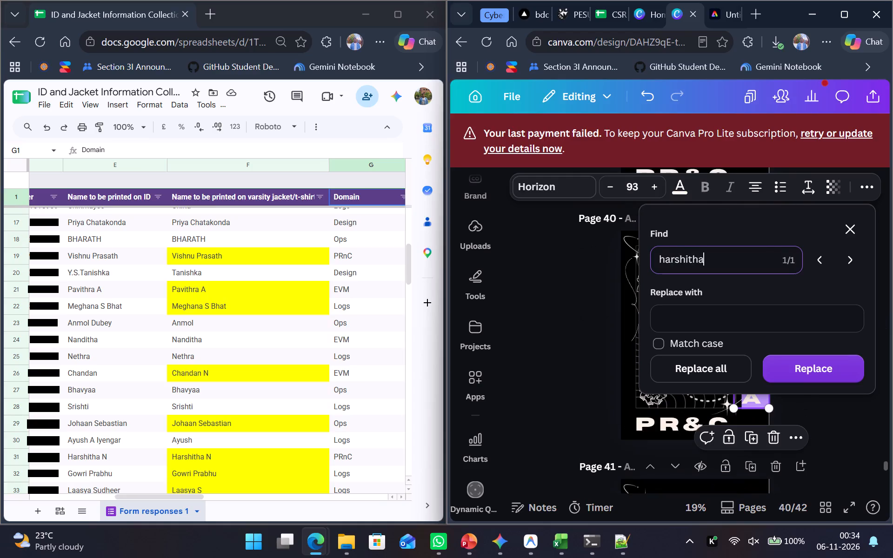
pyautogui.hotkey('ctrl', 'a')
pyautogui.press('BackSpace')
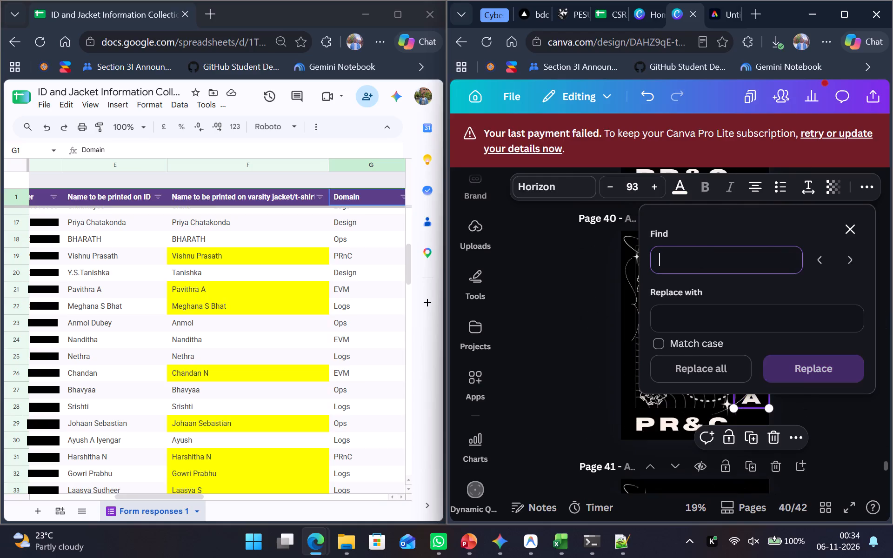
pyautogui.write('gowri')
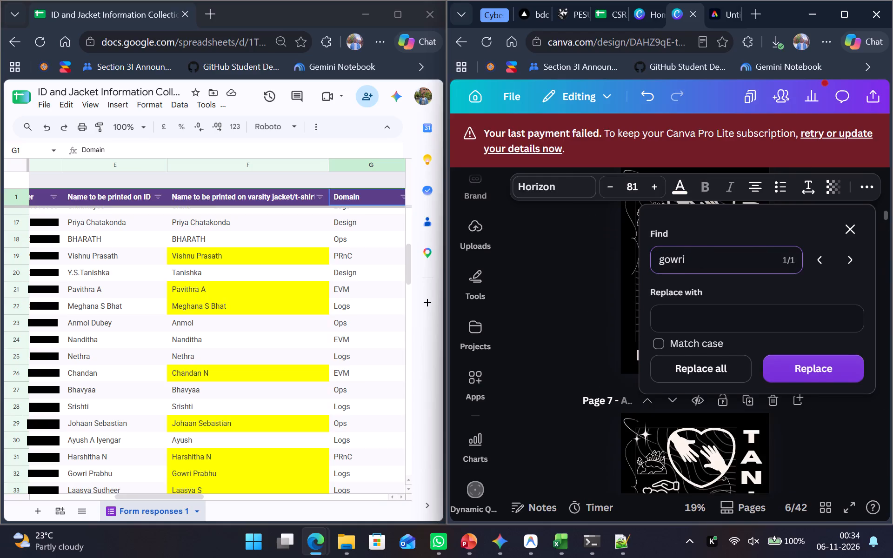
pyautogui.hotkey('ctrl', 'a')
pyautogui.write('laasya')
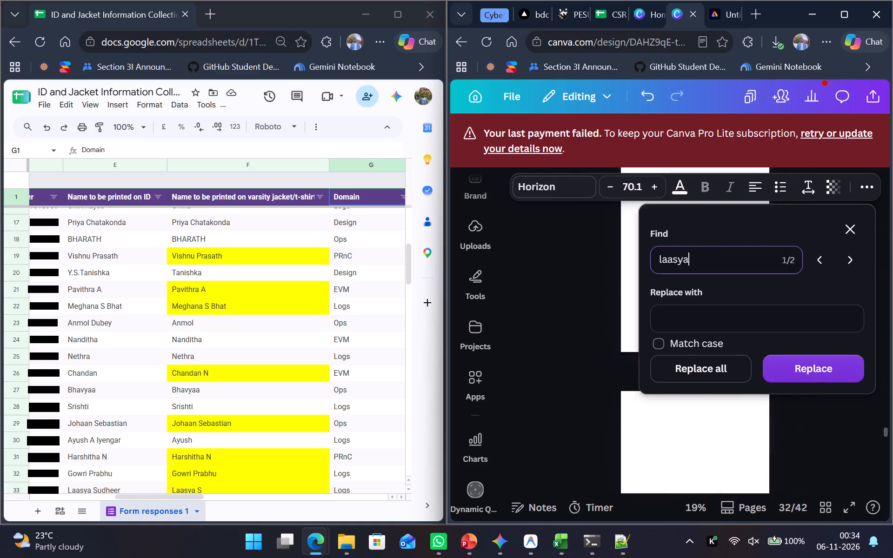
# Search the posters for the jacket names deepsu and chris.
pyautogui.hotkey('ctrl', 'a')
pyautogui.press('BackSpace')
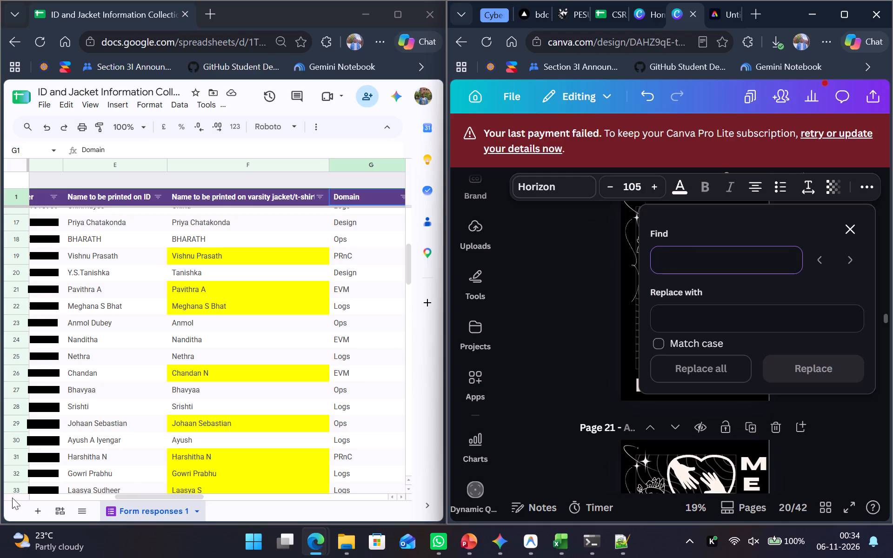
pyautogui.scroll(-3, 193, 332)
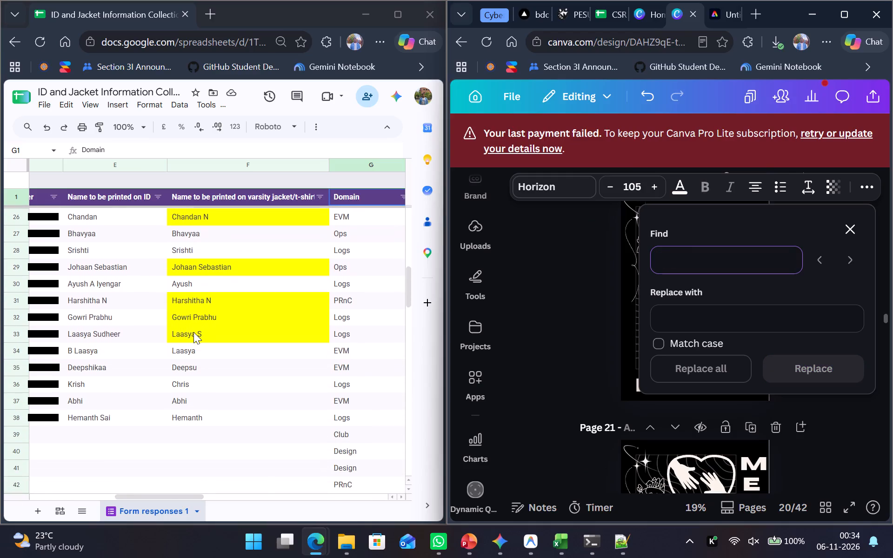
pyautogui.write('deepsu')
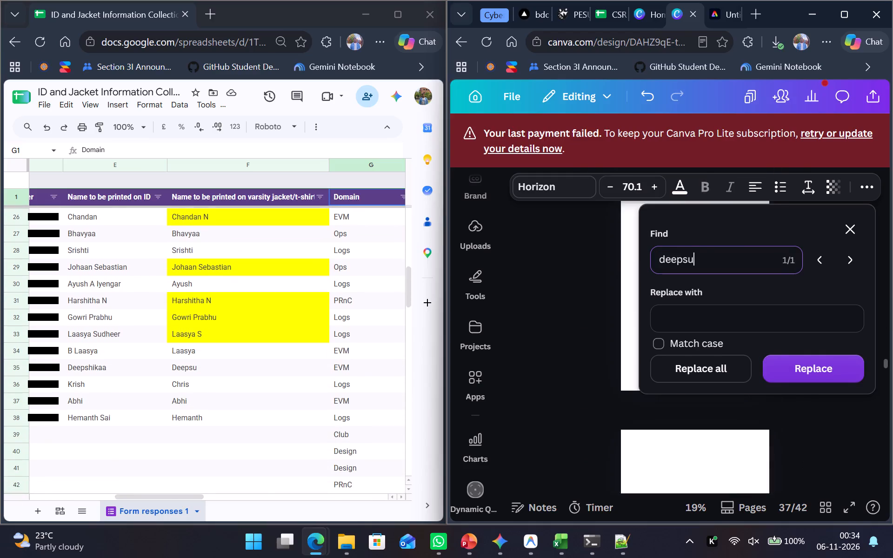
pyautogui.hotkey('ctrl', 'a')
pyautogui.press('BackSpace')
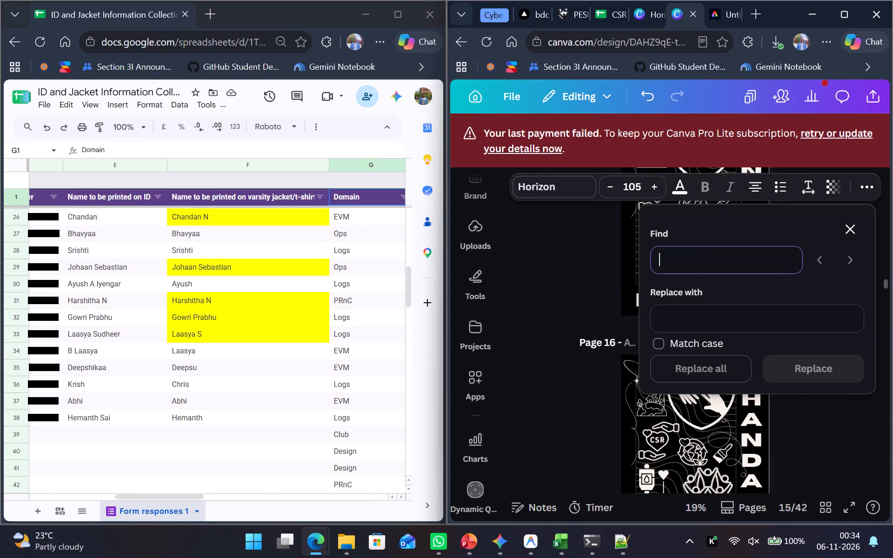
pyautogui.write('chris')
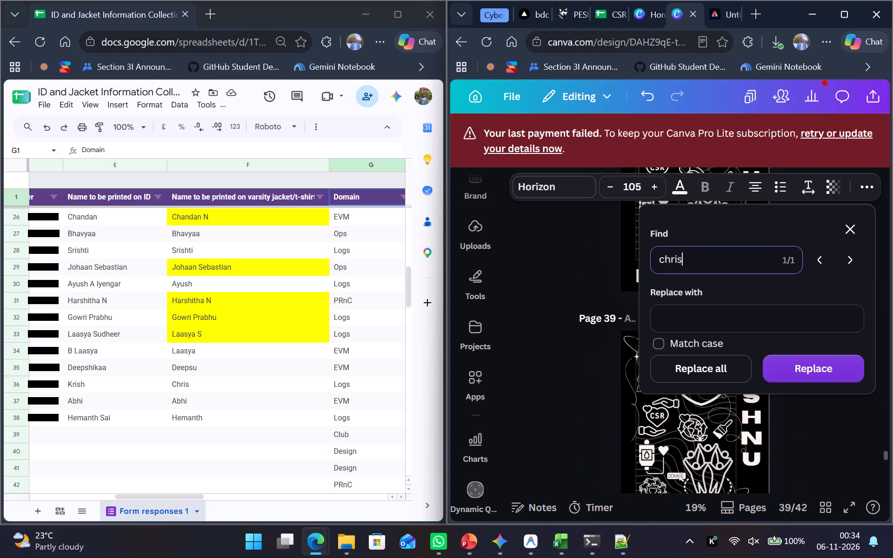
# Search the posters for the jacket names abhi and hemanth, and close the search.
pyautogui.hotkey('ctrl', 'a')
pyautogui.press('BackSpace')
pyautogui.write('abhi')
pyautogui.hotkey('ctrl', 'a')
pyautogui.press('BackSpace')
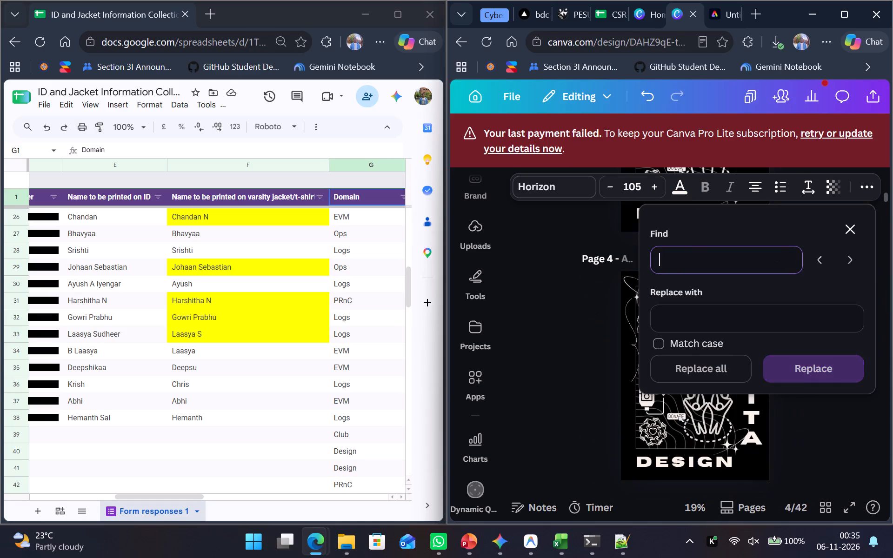
pyautogui.write('hemanth')
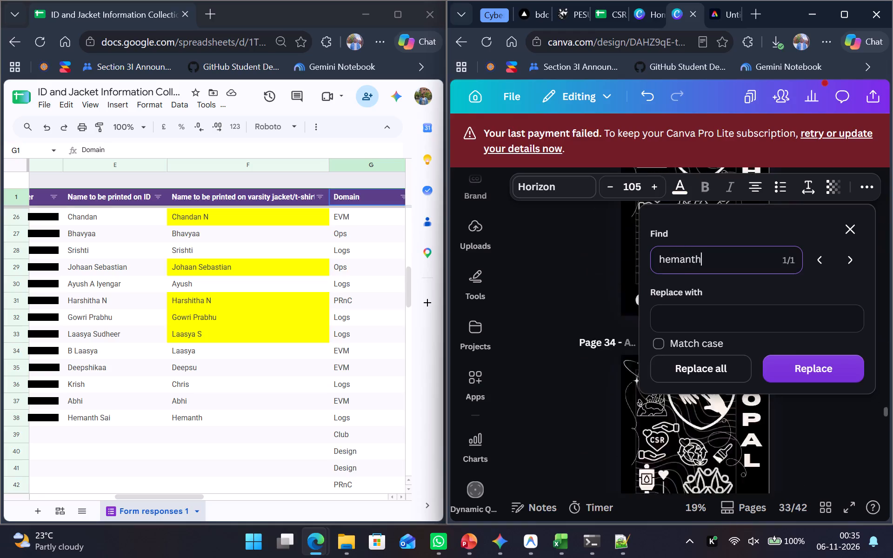
pyautogui.hotkey('ctrl', 'a')
pyautogui.press('BackSpace')
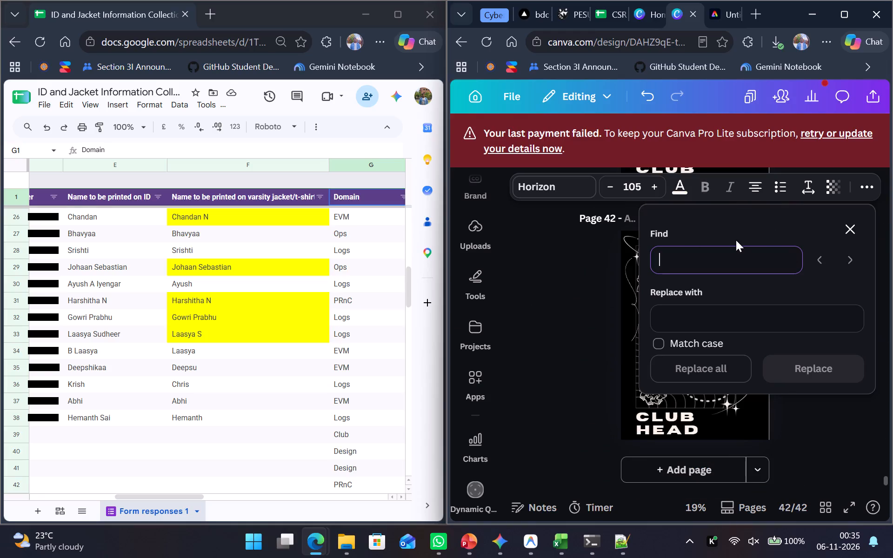
pyautogui.click(847, 229)
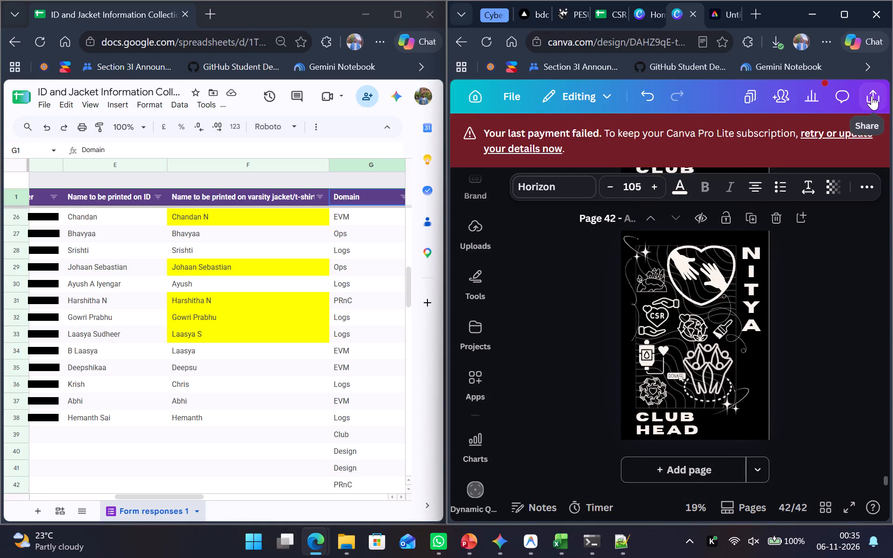
# Check the last names in the sheet's full name column and search the posters for prashansa.
pyautogui.hscroll(2, 426, 253)
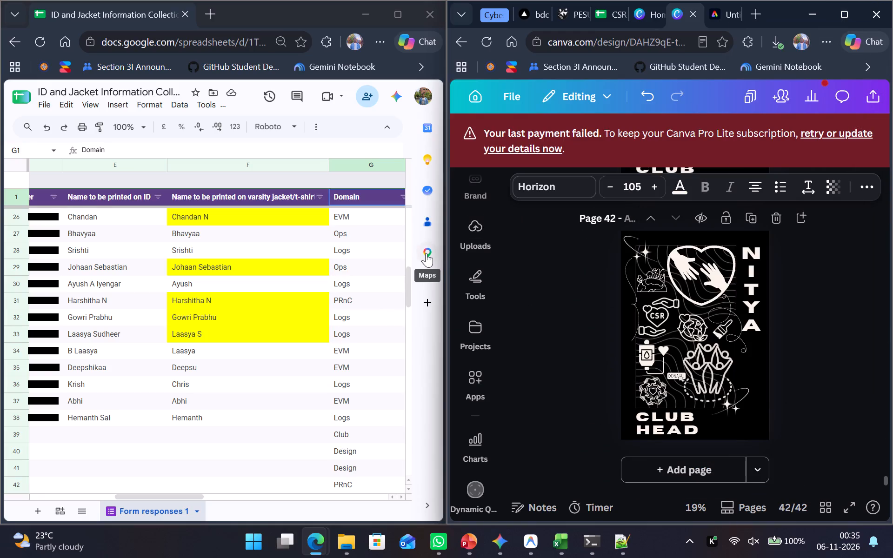
pyautogui.hscroll(3, 231, 357)
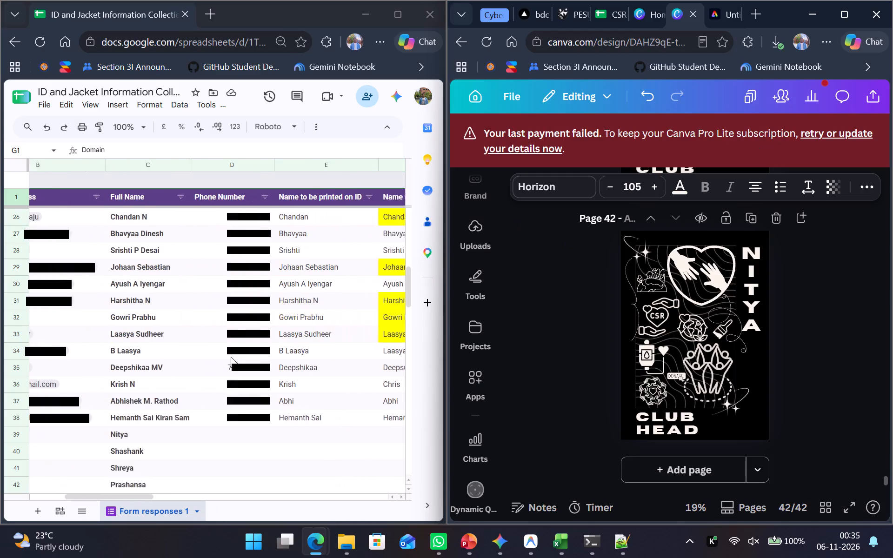
pyautogui.hscroll(1, 231, 357)
pyautogui.scroll(-1, 231, 357)
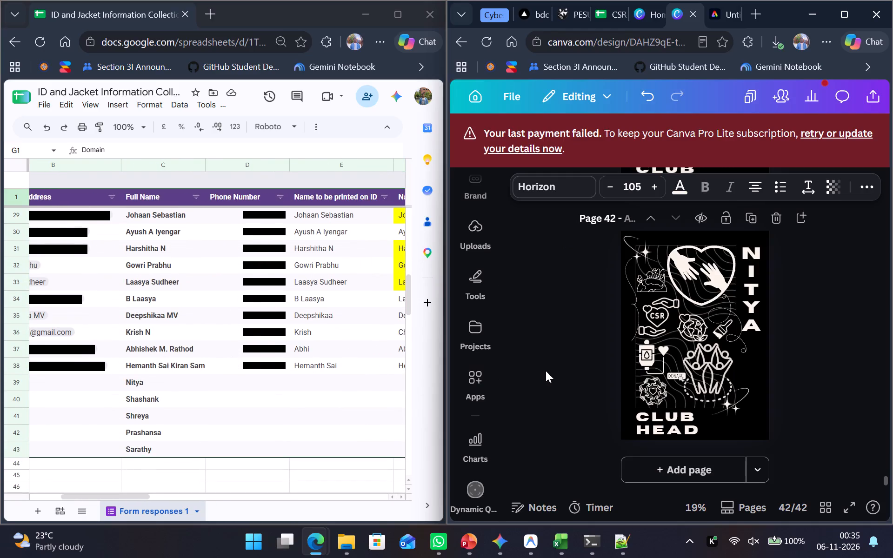
pyautogui.click(546, 371)
pyautogui.hotkey('ctrl', 'f')
pyautogui.press('p')
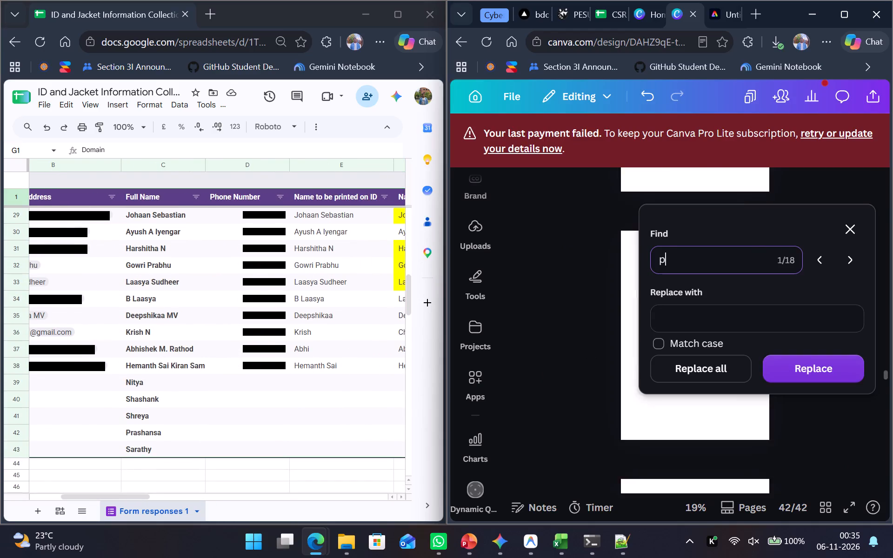
pyautogui.write('rash')
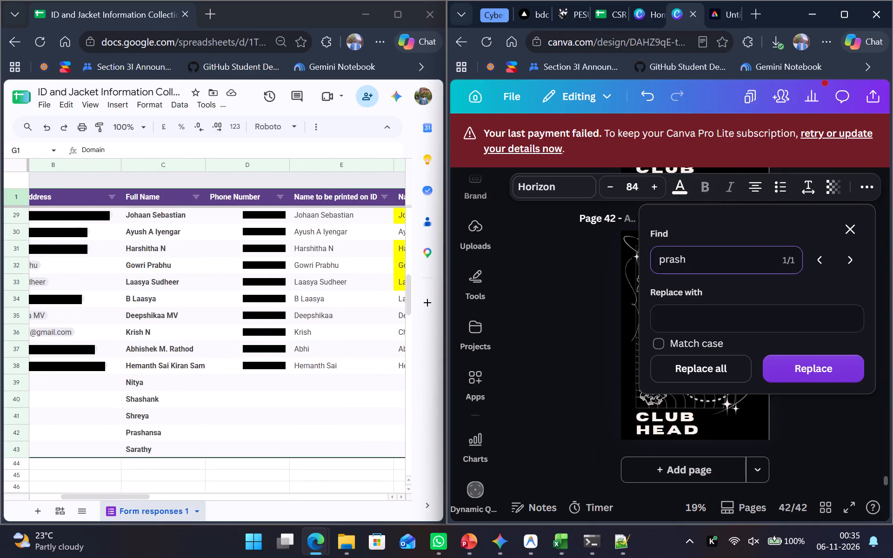
pyautogui.write('ansa')
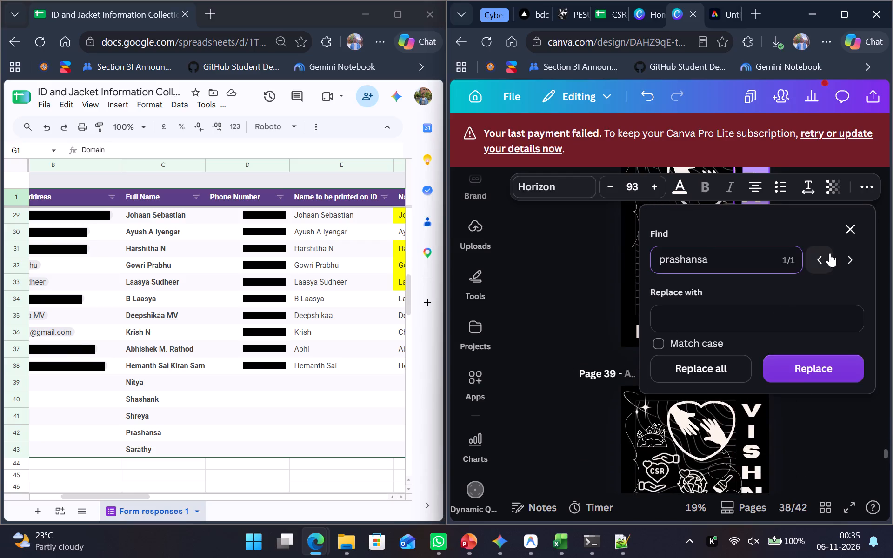
pyautogui.click(852, 228)
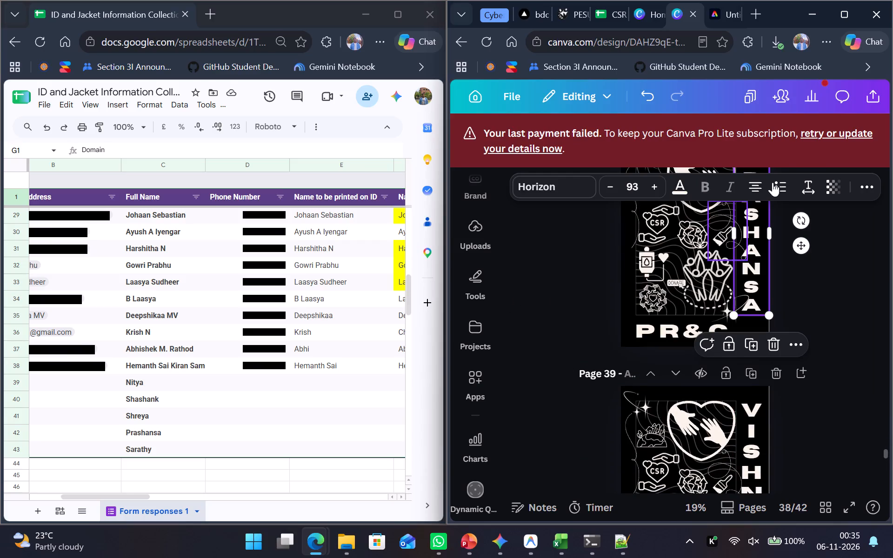
# Open the download settings for the poster design.
pyautogui.click(882, 98)
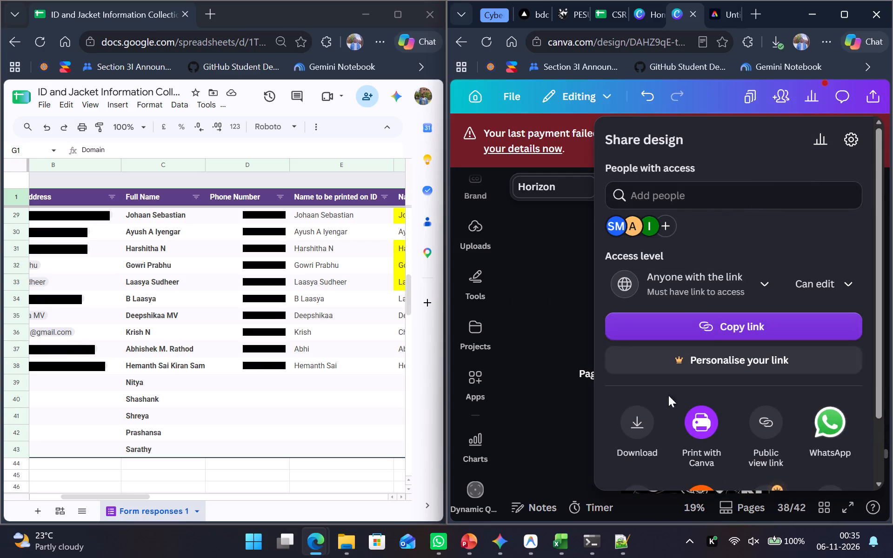
pyautogui.click(637, 418)
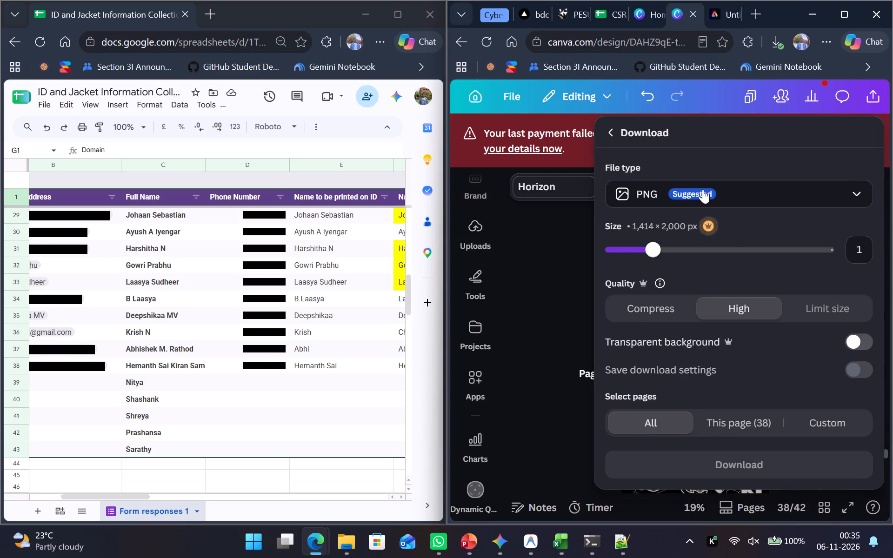
# Switch away from the poster design to another open window.
pyautogui.hotkey('alt', 'Tab')
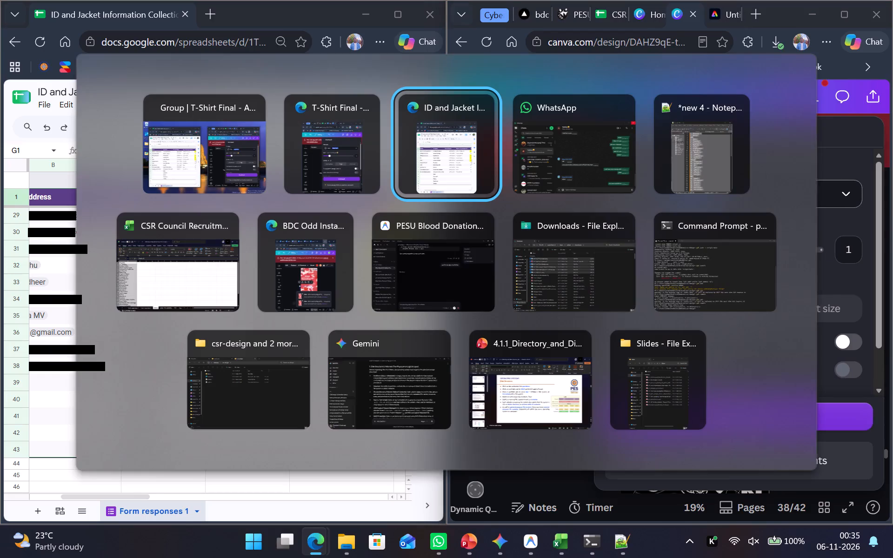
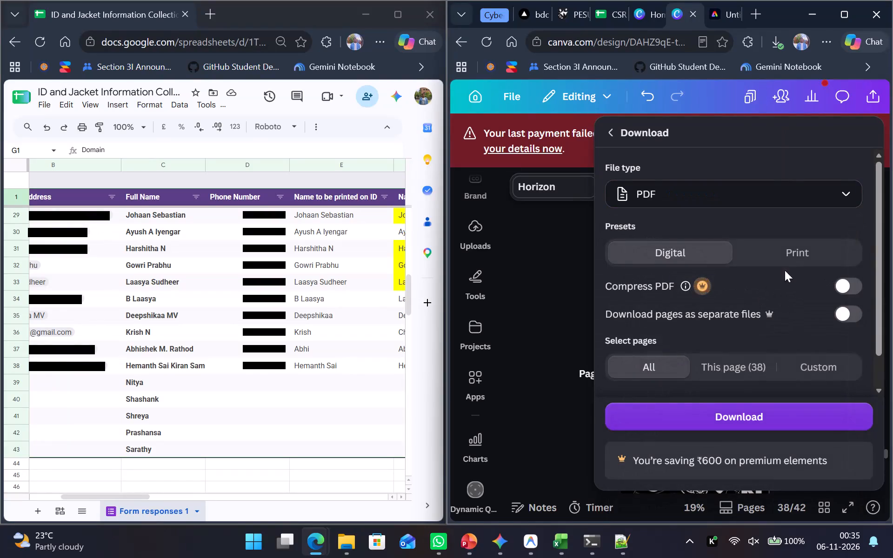
# Download the T-shirt poster design as a print-preset PDF with the CMYK colour profile.
pyautogui.click(775, 258)
pyautogui.click(768, 300)
pyautogui.click(666, 371)
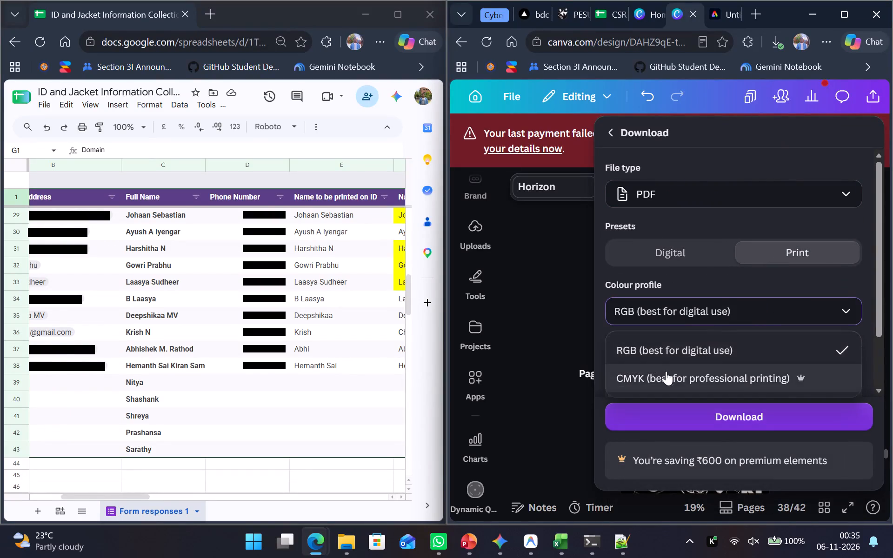
pyautogui.scroll(-2, 692, 297)
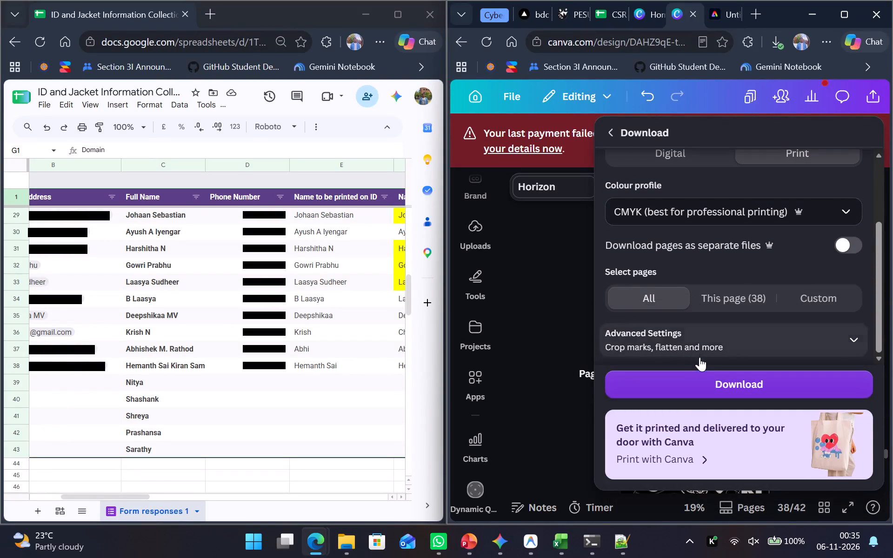
pyautogui.click(704, 375)
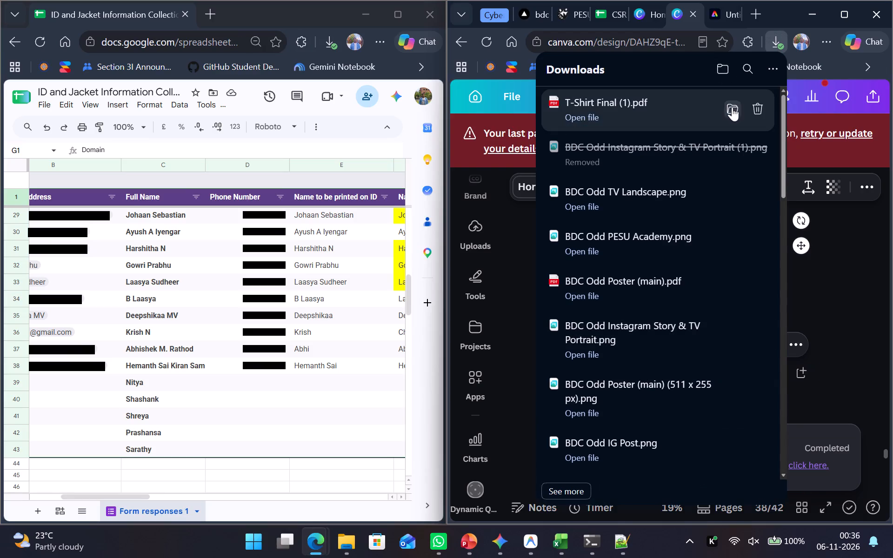
# Show the downloaded T-Shirt Final (1).pdf in its folder, refresh the listing, copy the file, and switch back to the browser.
pyautogui.click(732, 107)
pyautogui.hotkey('ctrl', 'c')
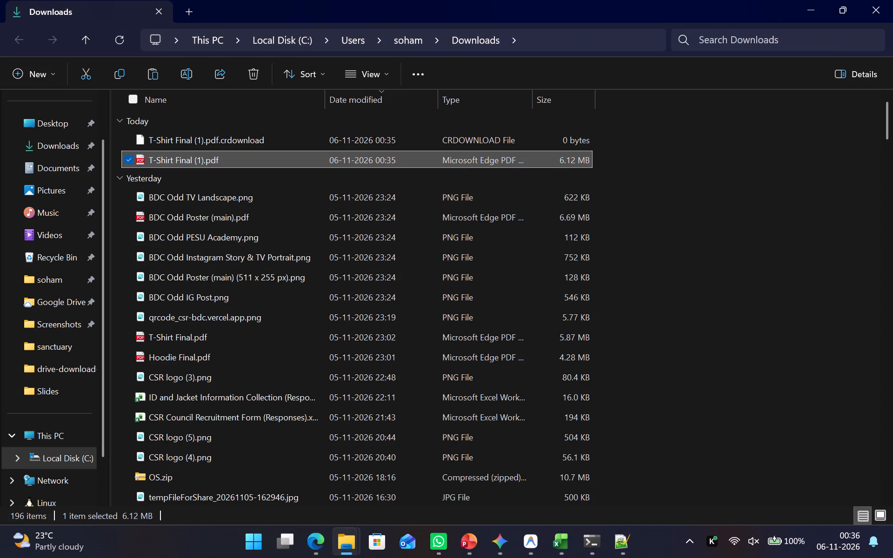
pyautogui.hotkey('alt', 'Tab')
pyautogui.hotkey('alt', 'Tab')
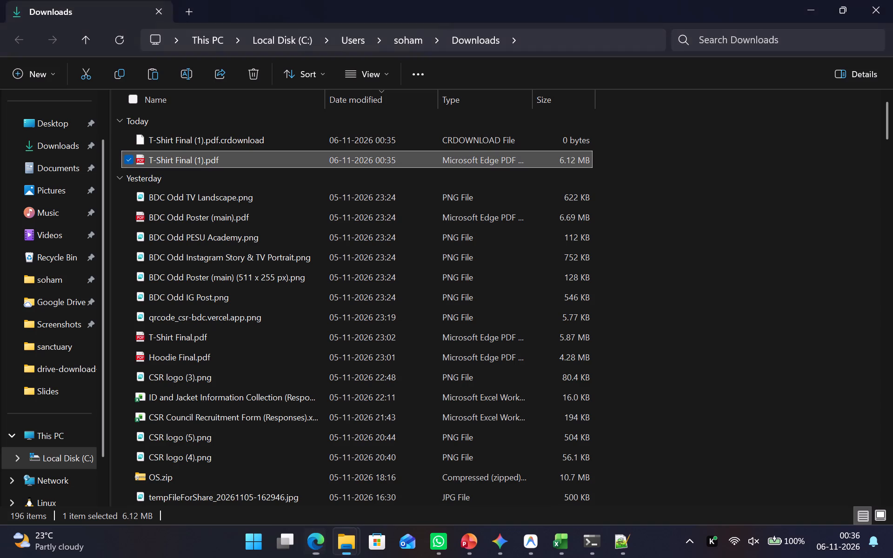
pyautogui.click(125, 44)
pyautogui.hotkey('ctrl', 'c')
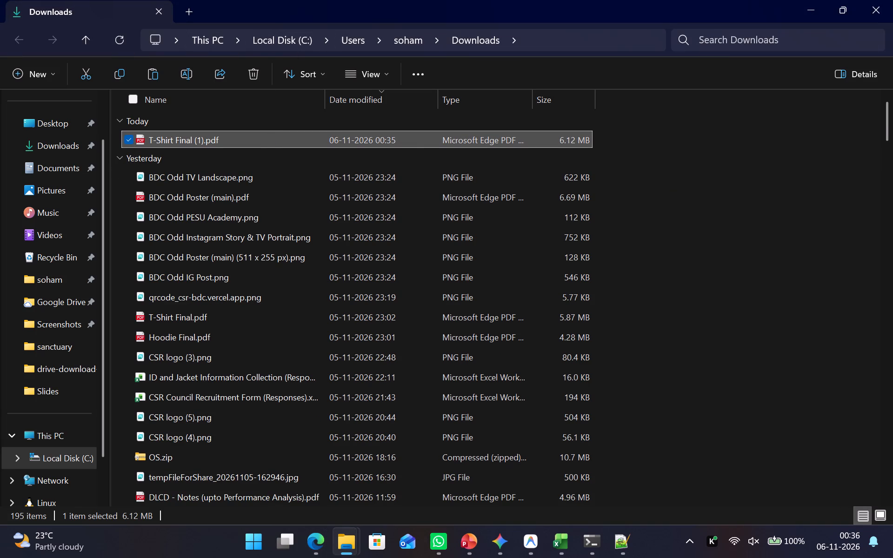
pyautogui.hotkey('alt', 'Tab')
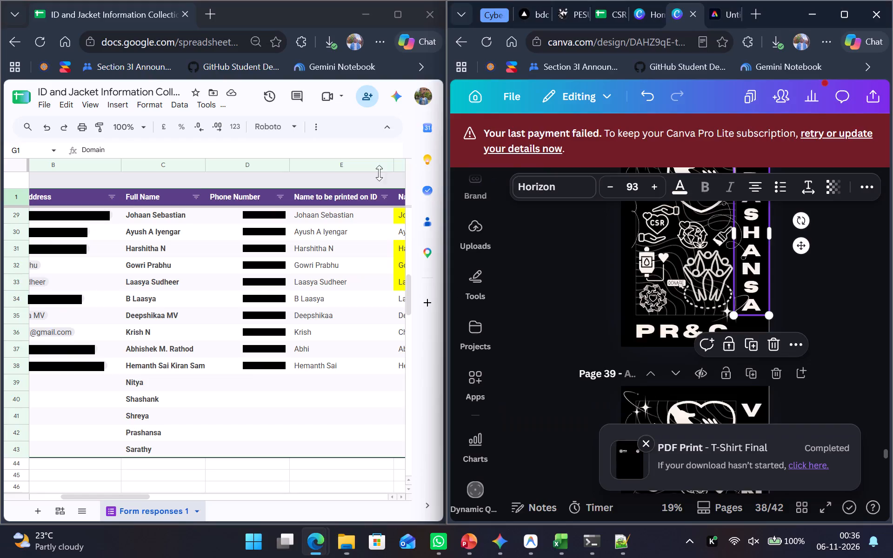
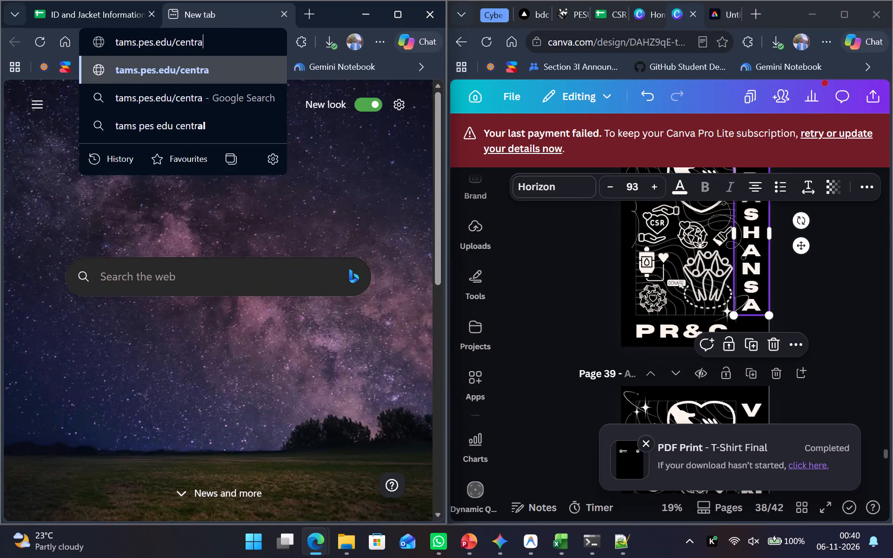
# Try to load tams.pes.edu/central in the new tab, and switch to the browser window with the T-shirt design.
pyautogui.press('Return')
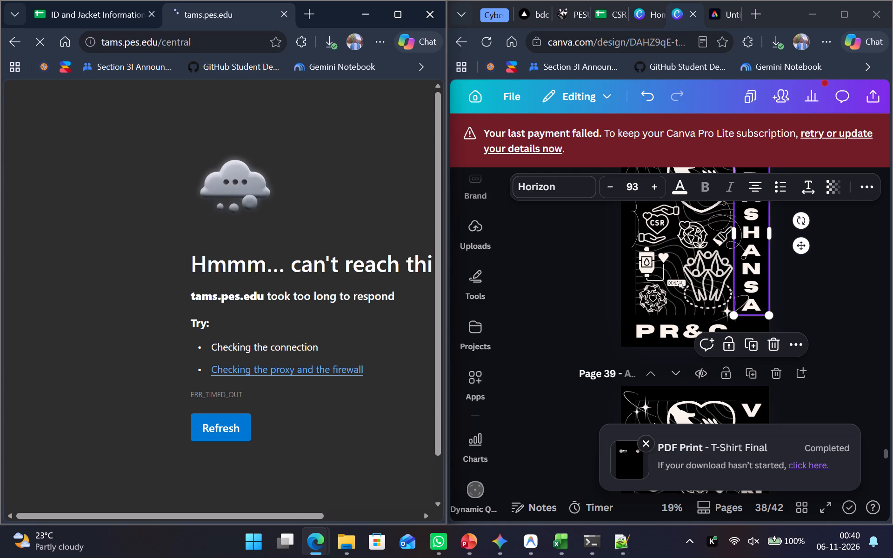
pyautogui.hotkey('alt', 'Tab')
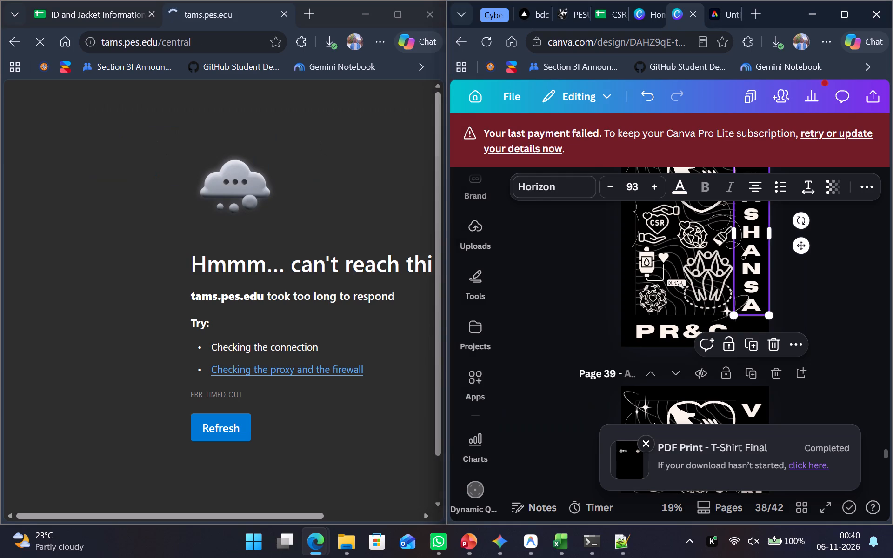